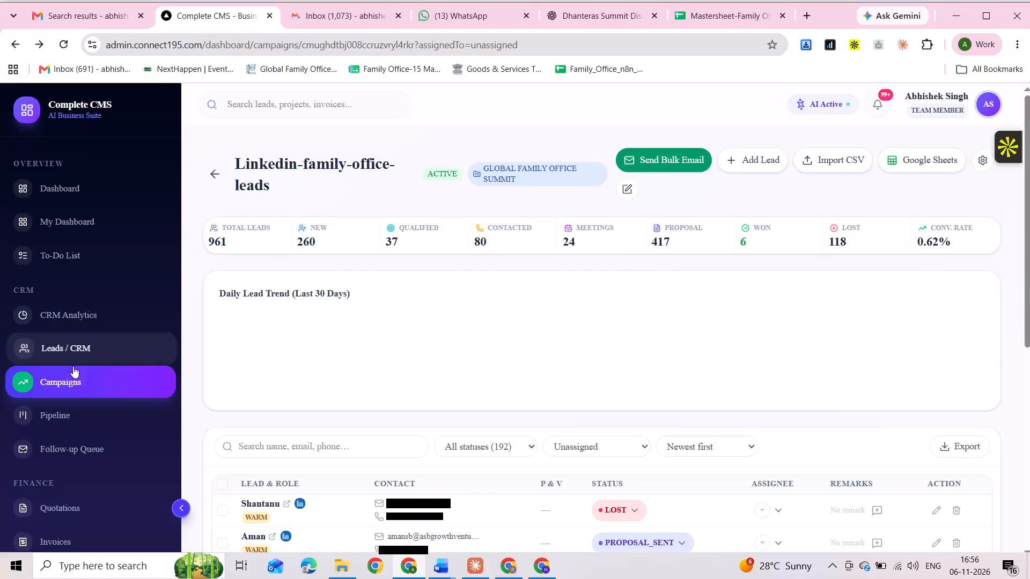
Open the Linkedin-family-office-leads-v2 campaign and search its leads for kalpesh.
{"action": "double_click", "coordinate": [76, 383]}
{"action": "scroll", "coordinate": [345, 389], "scroll_direction": "down", "scroll_amount": 4}
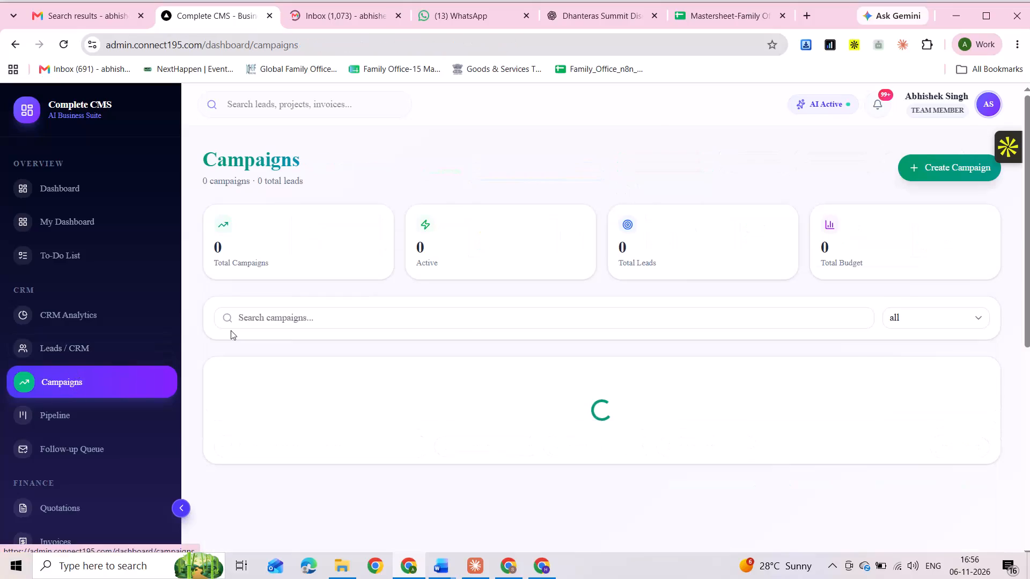
{"action": "scroll", "coordinate": [369, 272], "scroll_direction": "up", "scroll_amount": 1}
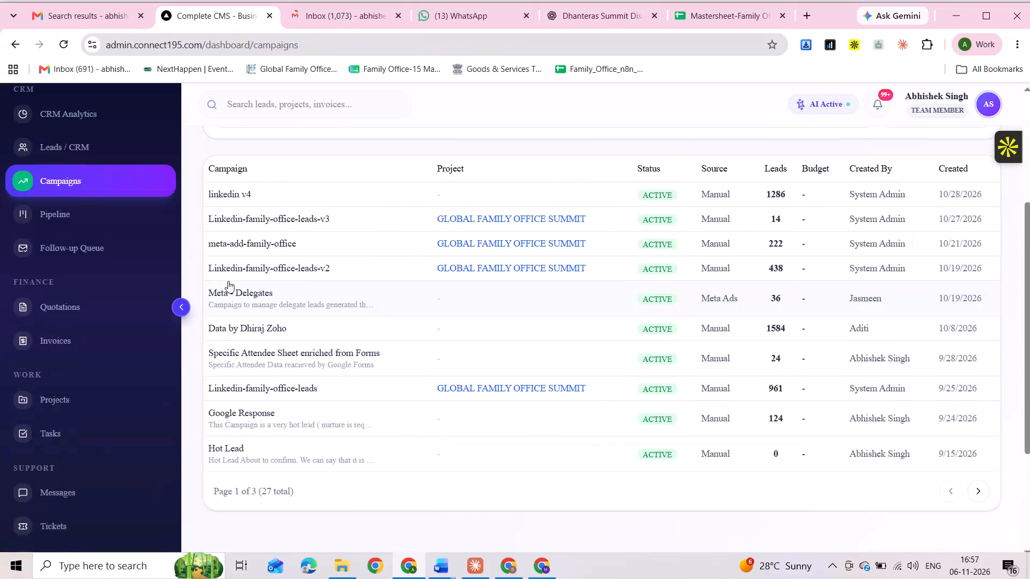
{"action": "double_click", "coordinate": [257, 268]}
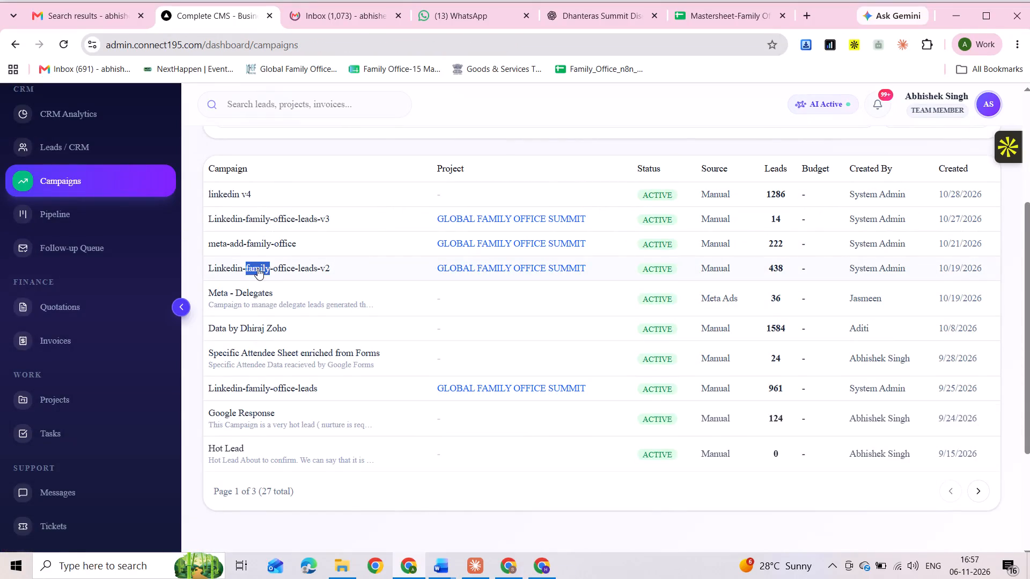
{"action": "double_click", "coordinate": [333, 382]}
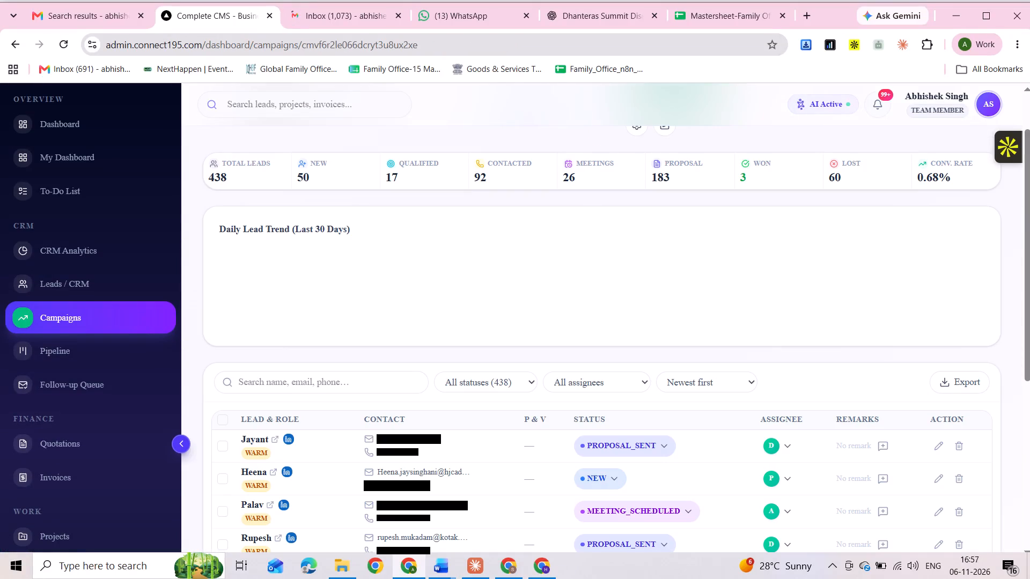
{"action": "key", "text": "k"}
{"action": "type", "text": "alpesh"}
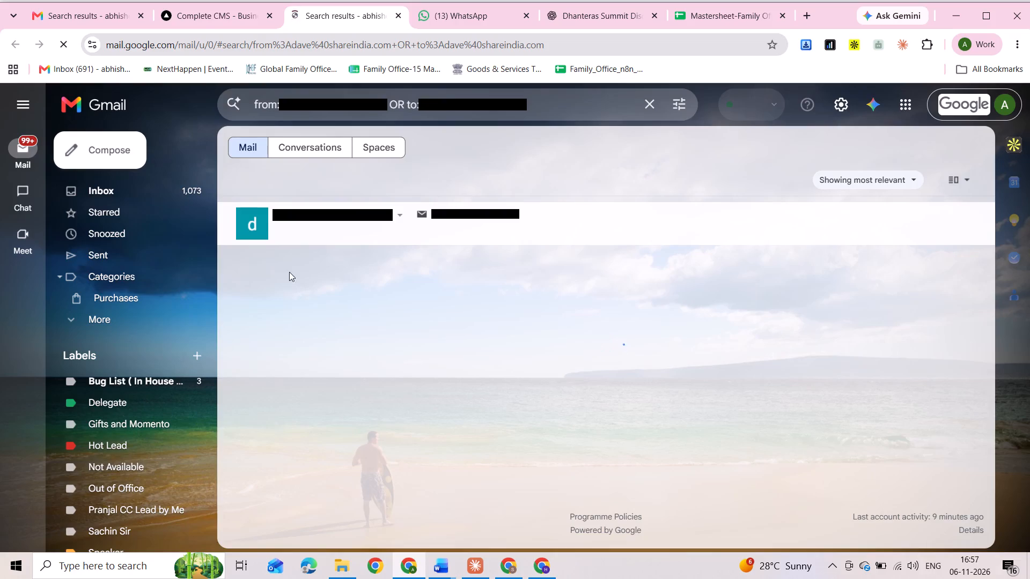
{"action": "left_click", "coordinate": [201, 17]}
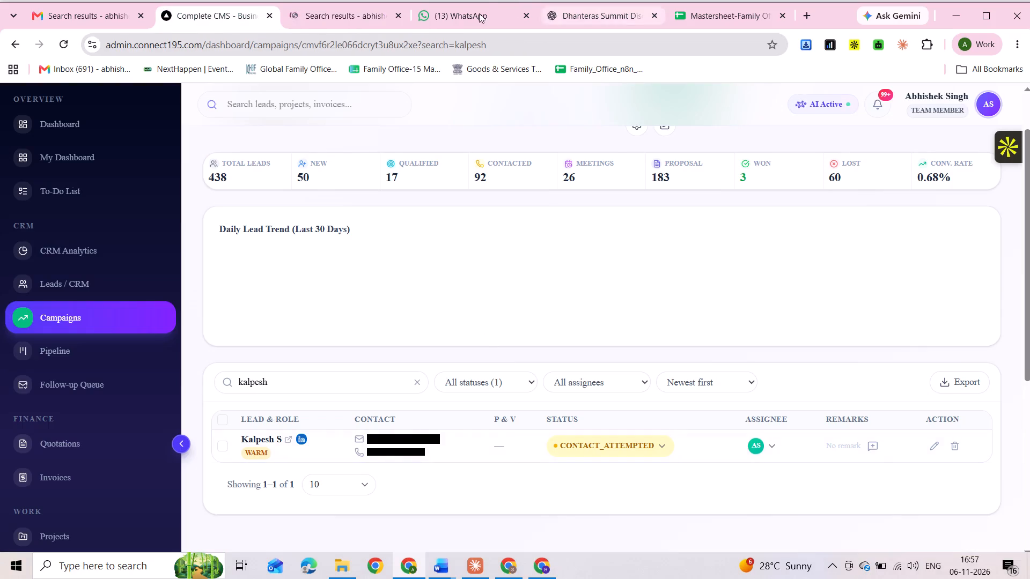
{"action": "left_click", "coordinate": [329, 9]}
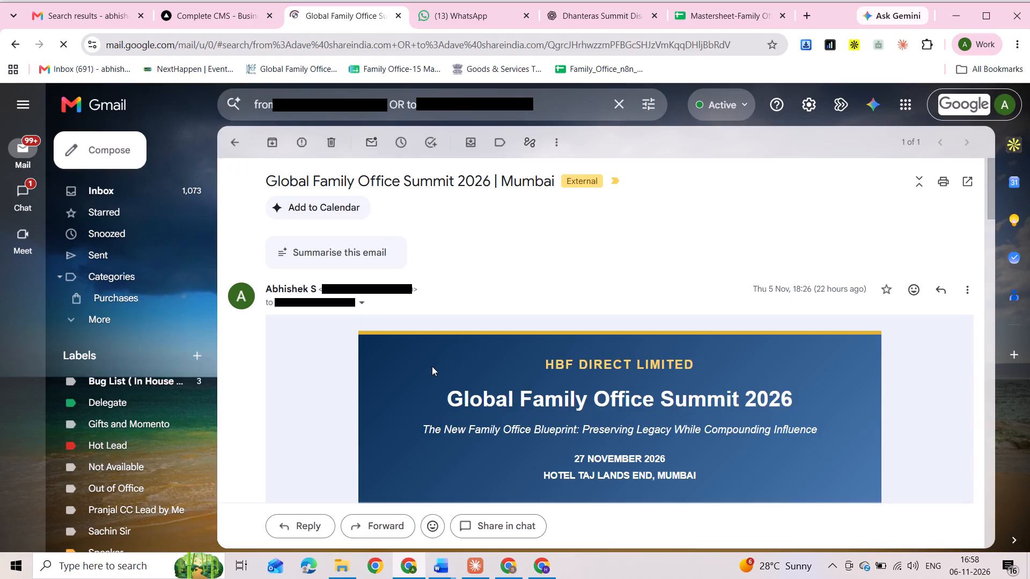
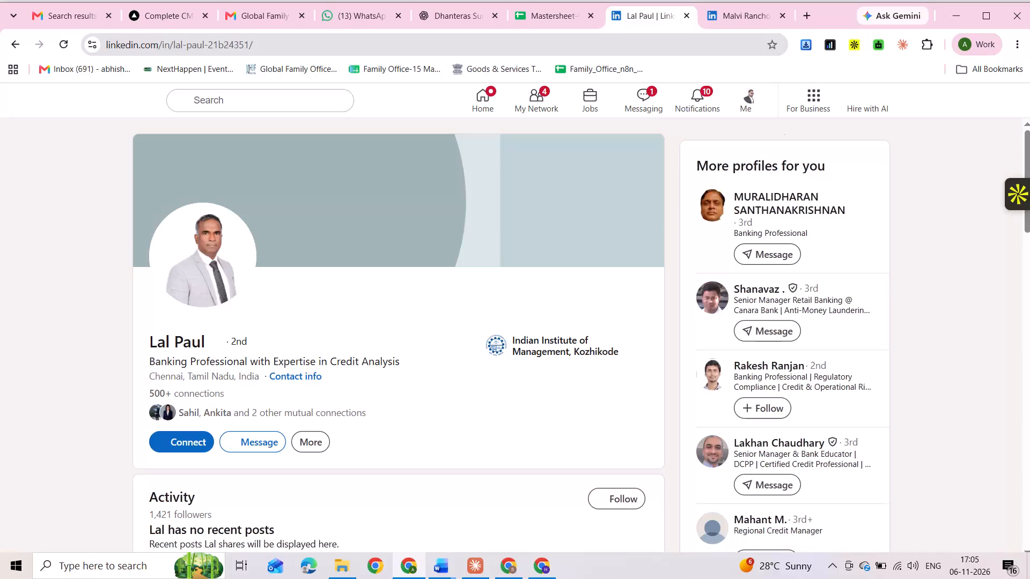
Switch from the LinkedIn profile back to the matching lead record in Complete CMS.
{"action": "left_click", "coordinate": [166, 8]}
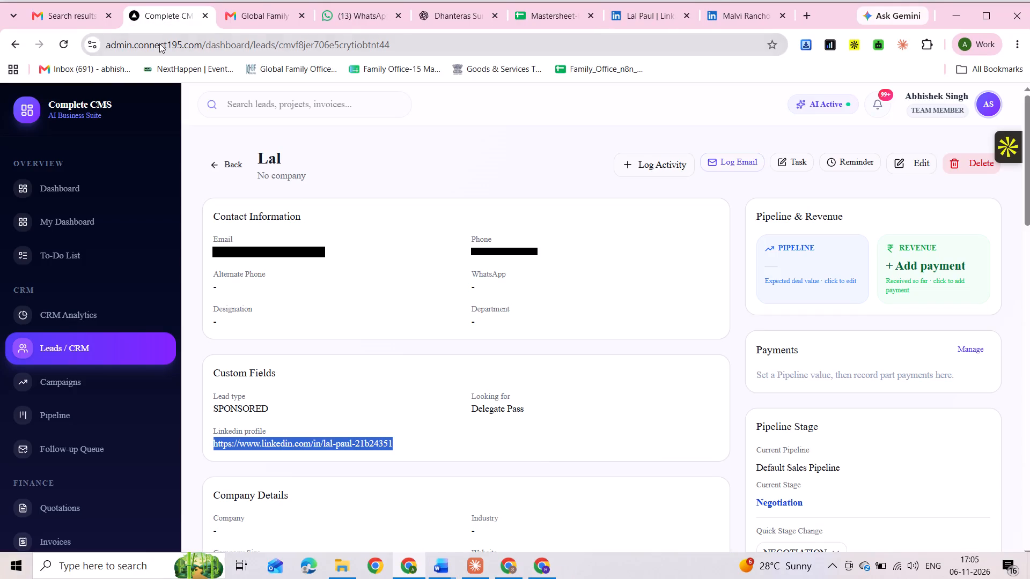
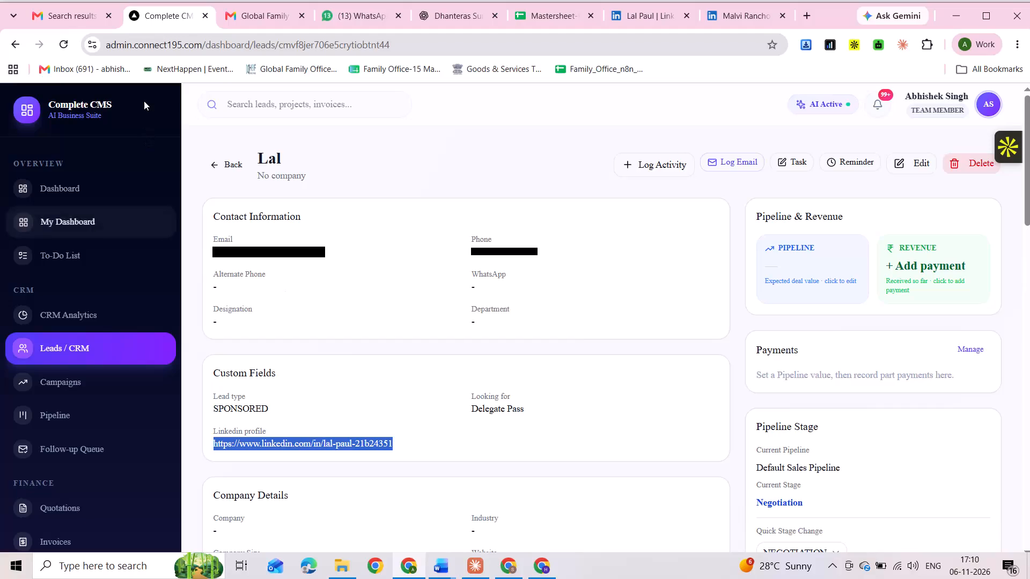
Return from the lead record to the campaign's lead list and filter it to the Proposal Sent status.
{"action": "left_click", "coordinate": [222, 167]}
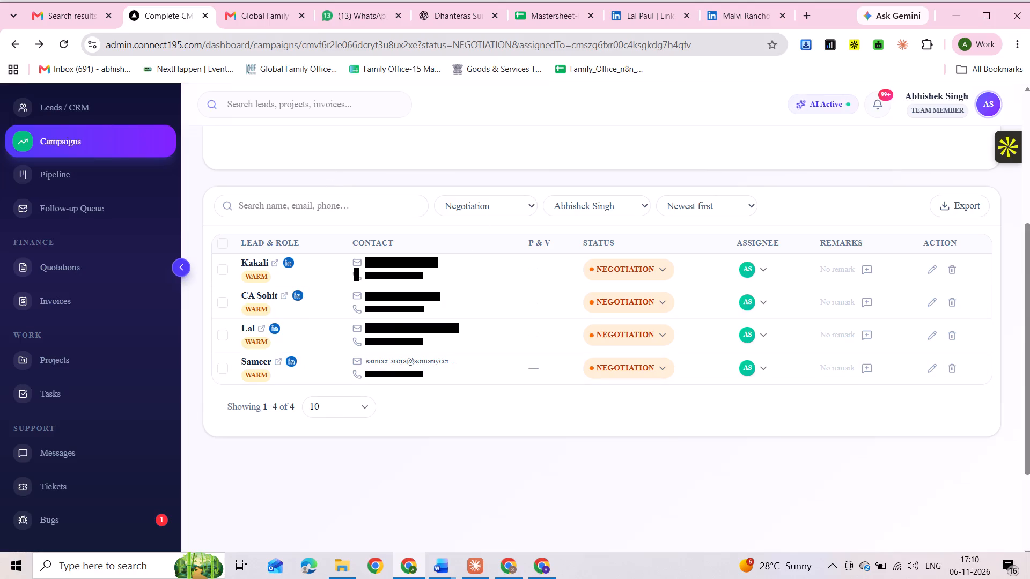
{"action": "left_click", "coordinate": [481, 207]}
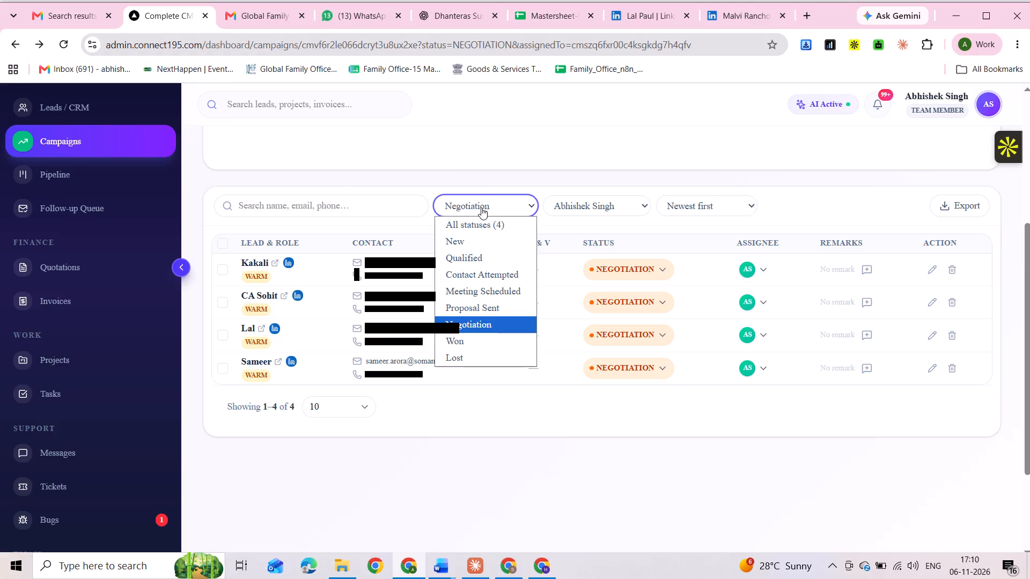
{"action": "left_click", "coordinate": [476, 144]}
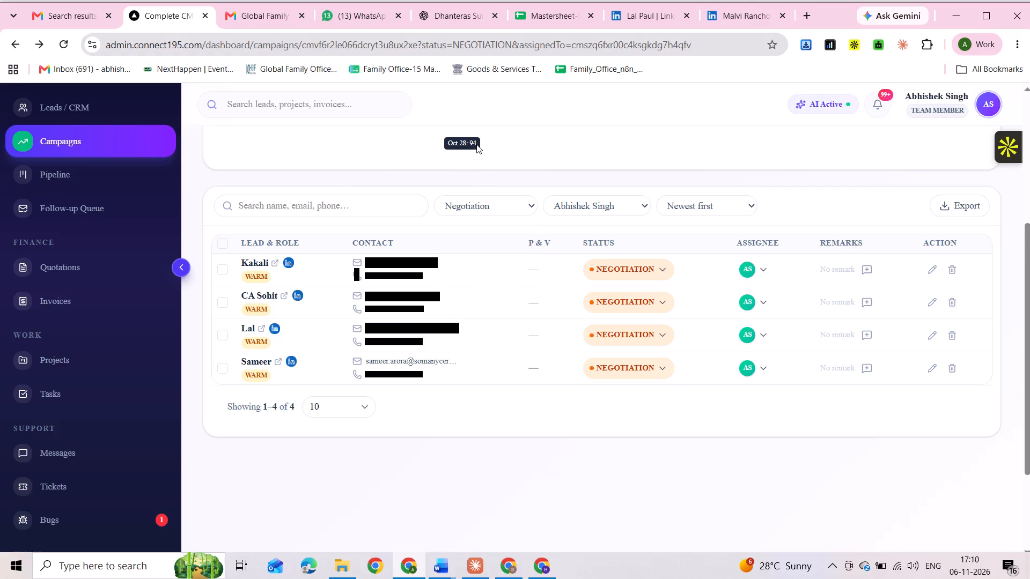
{"action": "double_click", "coordinate": [468, 206]}
{"action": "left_click", "coordinate": [468, 210]}
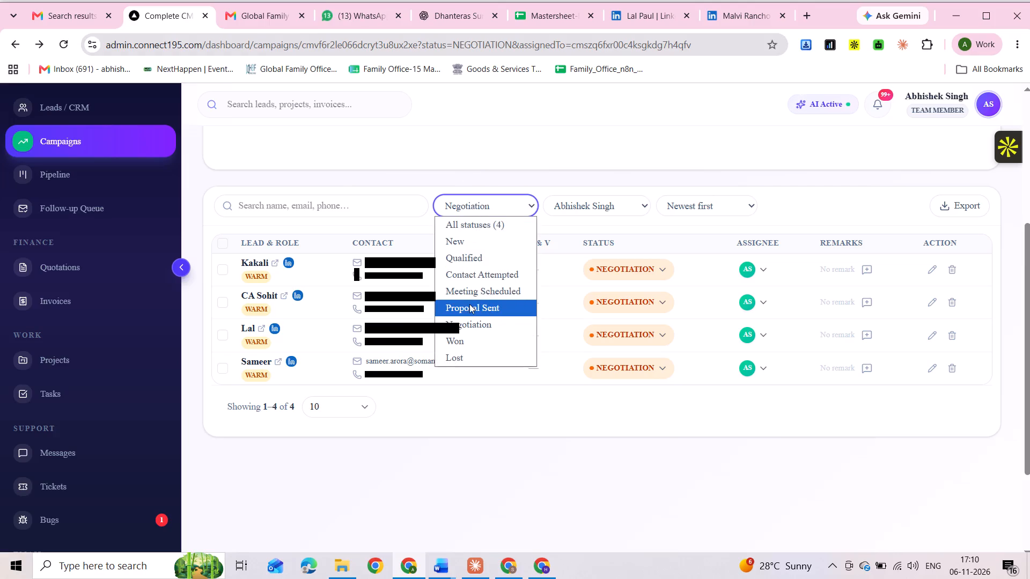
{"action": "double_click", "coordinate": [468, 307]}
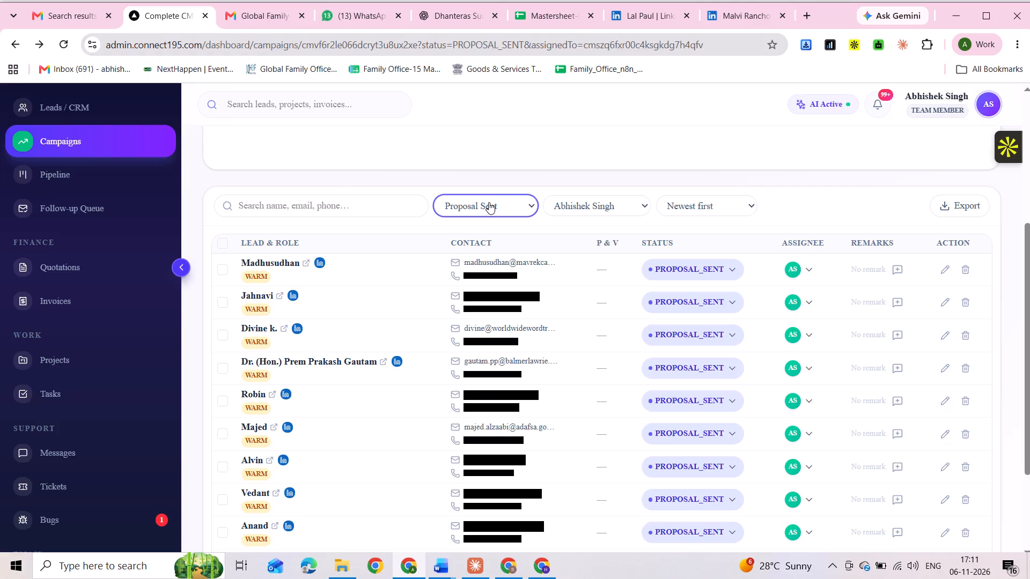
Change the campaign lead list's status filter to Won.
{"action": "double_click", "coordinate": [517, 209]}
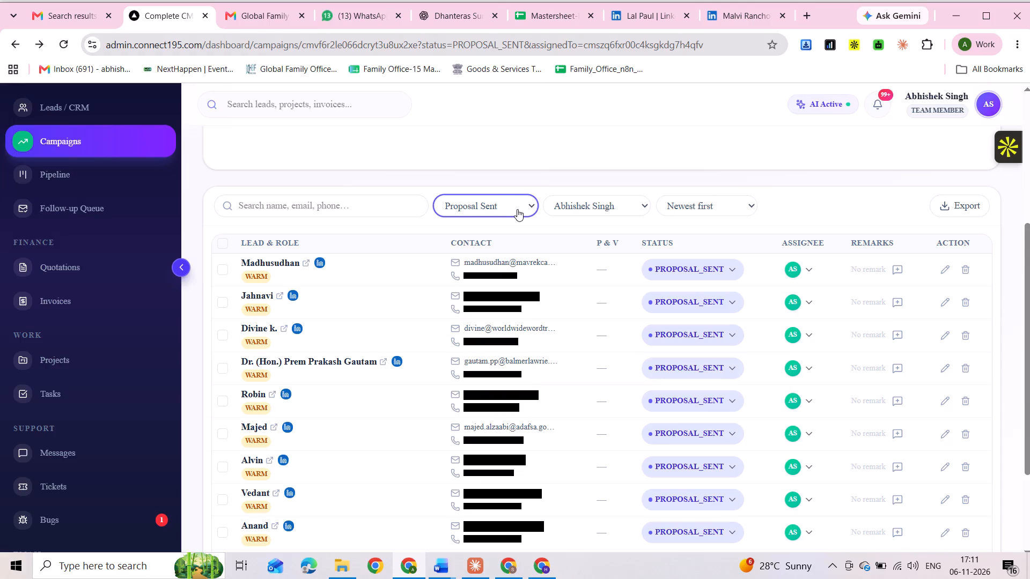
{"action": "double_click", "coordinate": [517, 209]}
{"action": "double_click", "coordinate": [517, 209]}
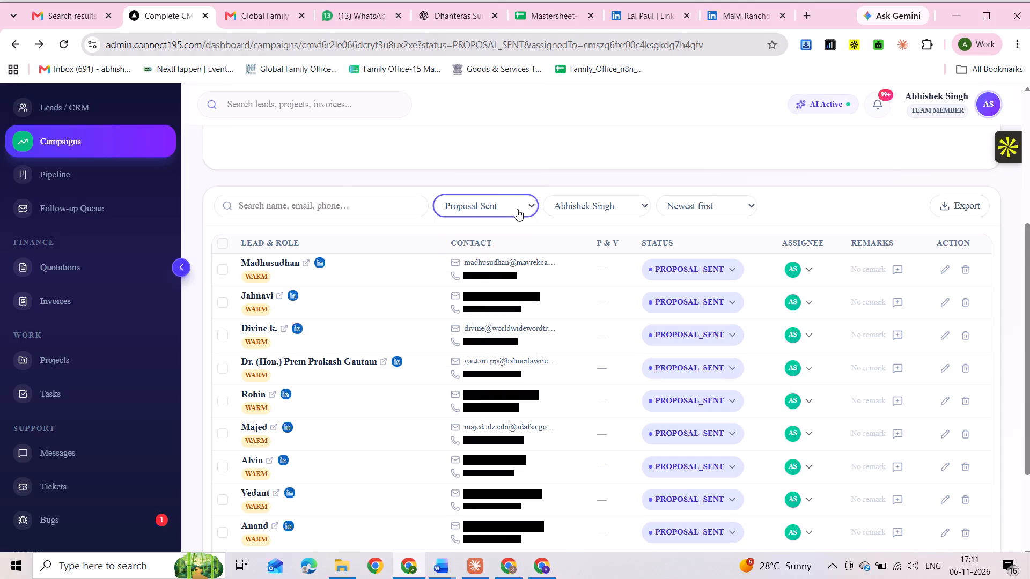
{"action": "left_click", "coordinate": [517, 209]}
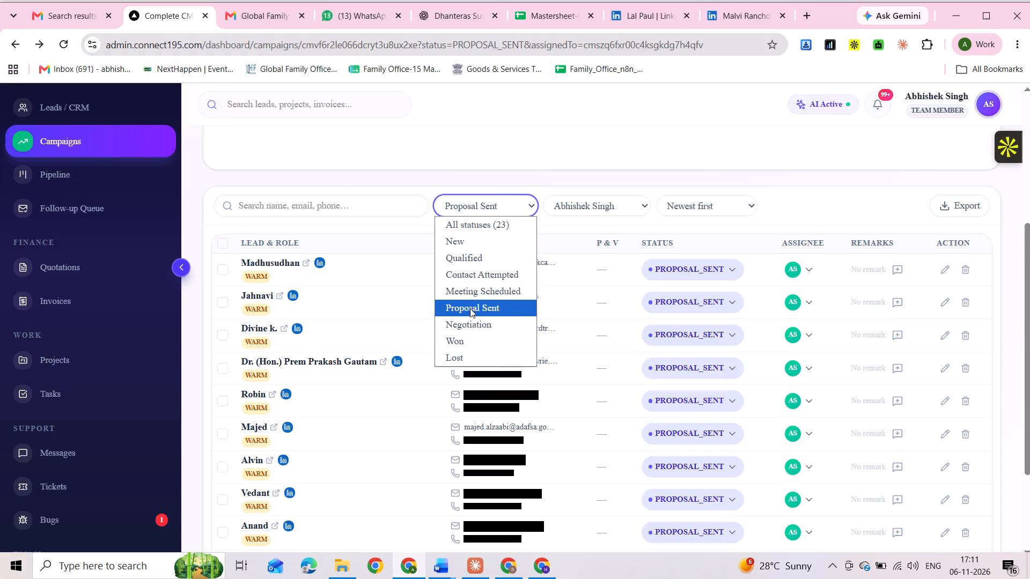
{"action": "left_click", "coordinate": [460, 339]}
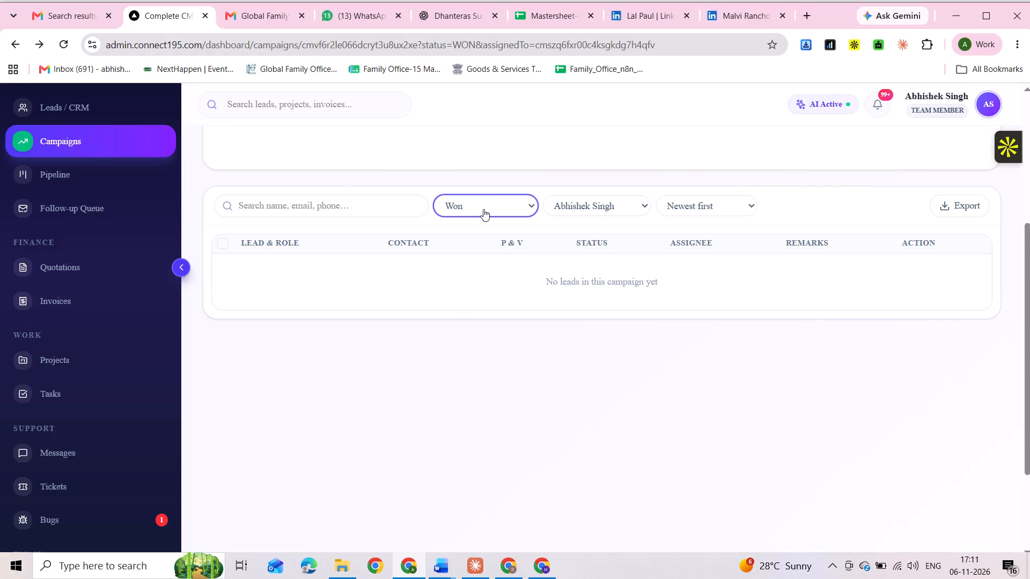
Filter the campaign leads to the Lost status and look through the listed leads.
{"action": "left_click", "coordinate": [482, 207]}
{"action": "double_click", "coordinate": [464, 359]}
{"action": "scroll", "coordinate": [481, 358], "scroll_direction": "down", "scroll_amount": 6}
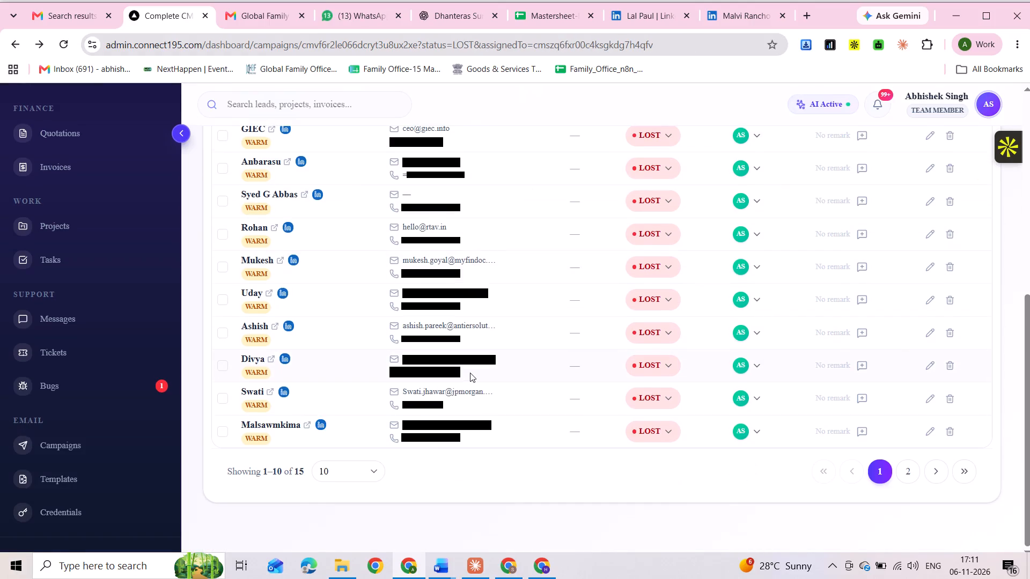
{"action": "scroll", "coordinate": [469, 372], "scroll_direction": "up", "scroll_amount": 7}
{"action": "scroll", "coordinate": [487, 427], "scroll_direction": "down", "scroll_amount": 2}
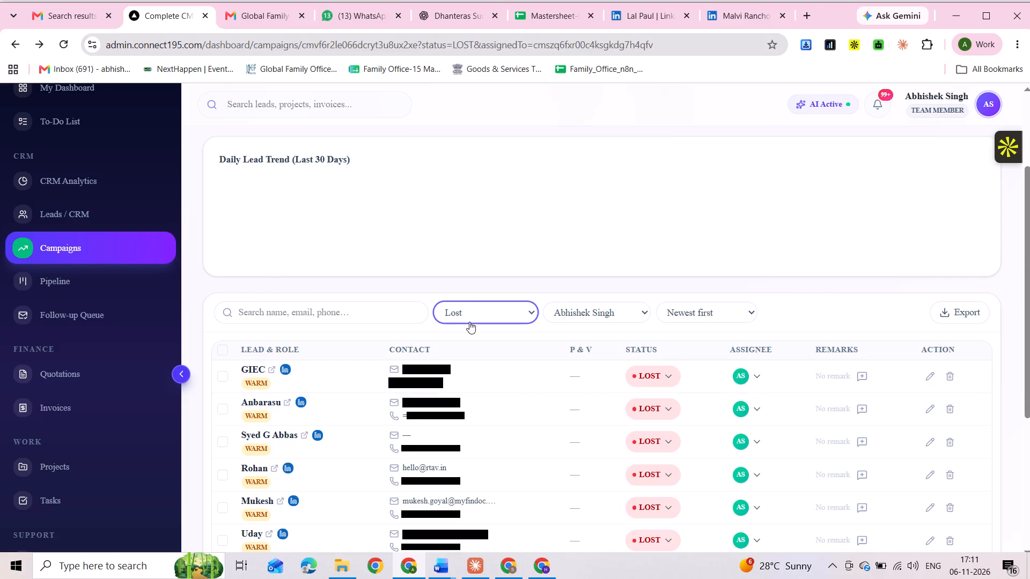
Filter the campaign leads to the Meeting Scheduled status and look over the list.
{"action": "left_click", "coordinate": [466, 310]}
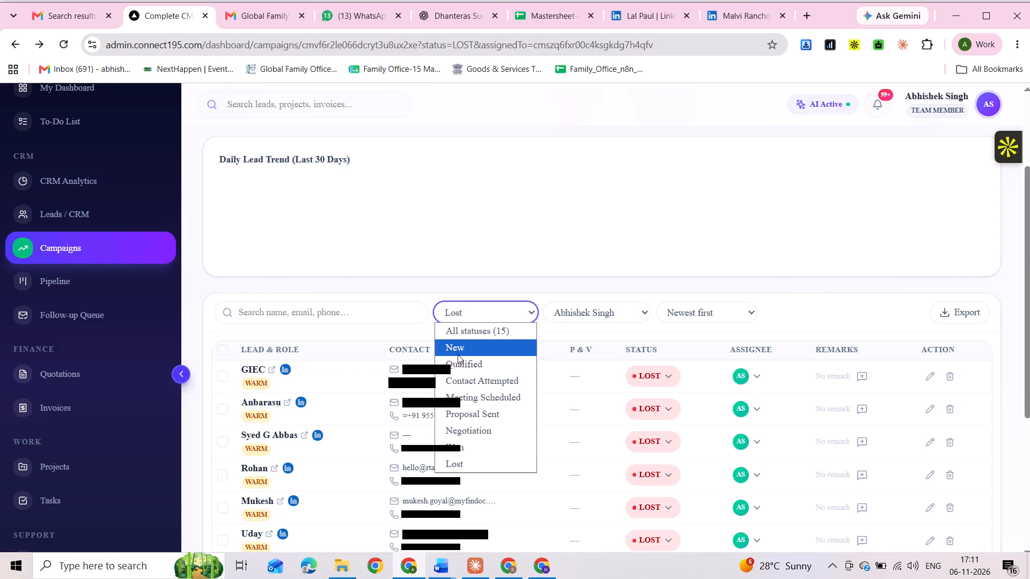
{"action": "left_click", "coordinate": [466, 394]}
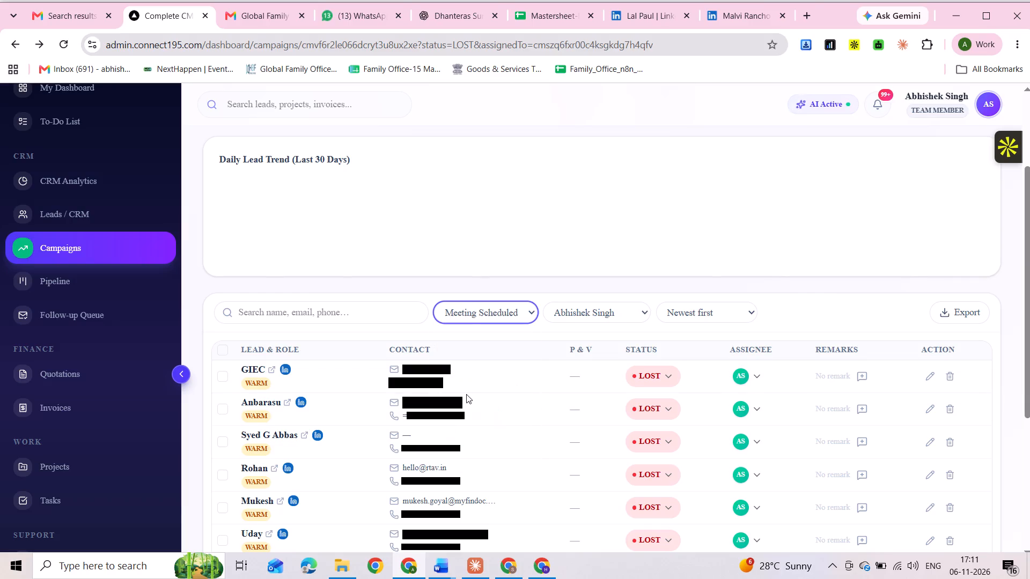
{"action": "scroll", "coordinate": [456, 397], "scroll_direction": "down", "scroll_amount": 4}
{"action": "scroll", "coordinate": [450, 396], "scroll_direction": "up", "scroll_amount": 2}
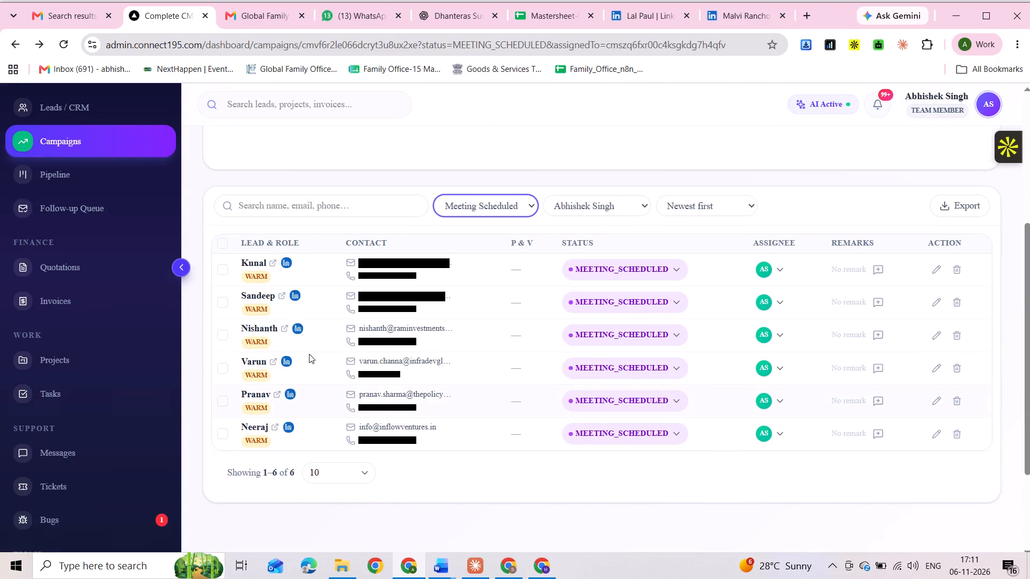
Open Kunal's lead record, review its activity timeline and discussion notes, and return to the campaign list.
{"action": "double_click", "coordinate": [244, 259]}
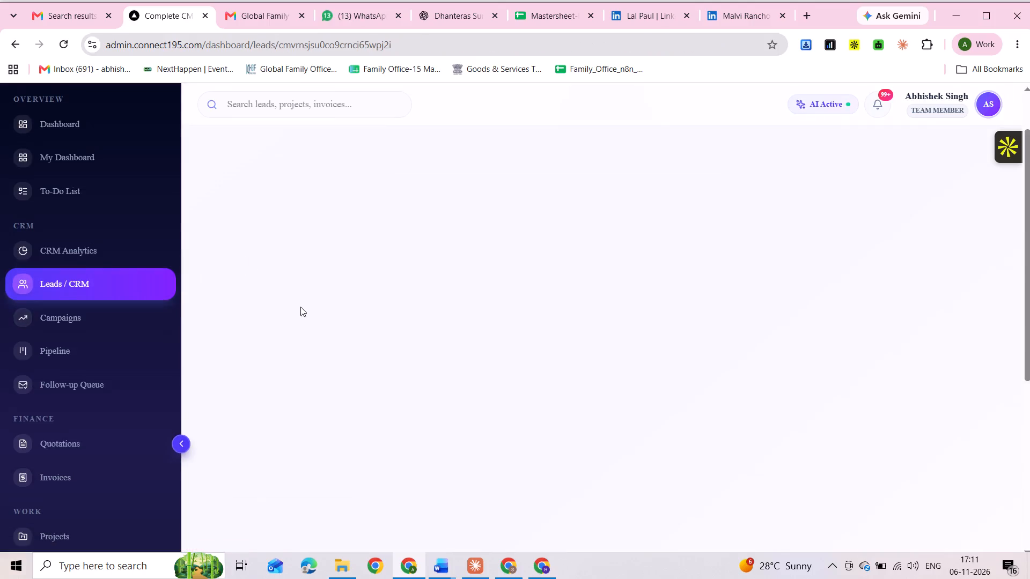
{"action": "scroll", "coordinate": [308, 325], "scroll_direction": "down", "scroll_amount": 11}
{"action": "scroll", "coordinate": [328, 384], "scroll_direction": "up", "scroll_amount": 1}
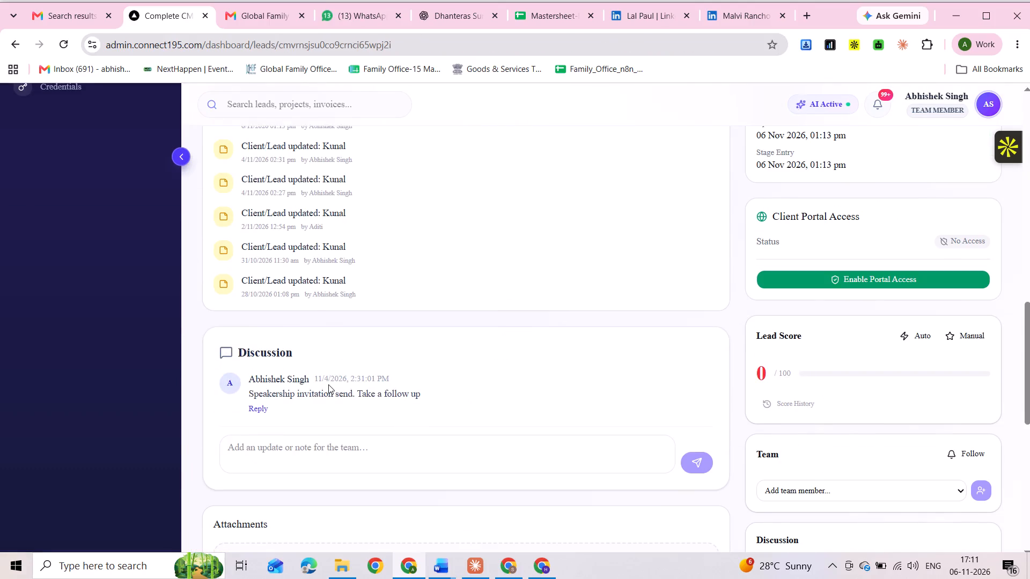
{"action": "scroll", "coordinate": [328, 384], "scroll_direction": "up", "scroll_amount": 1}
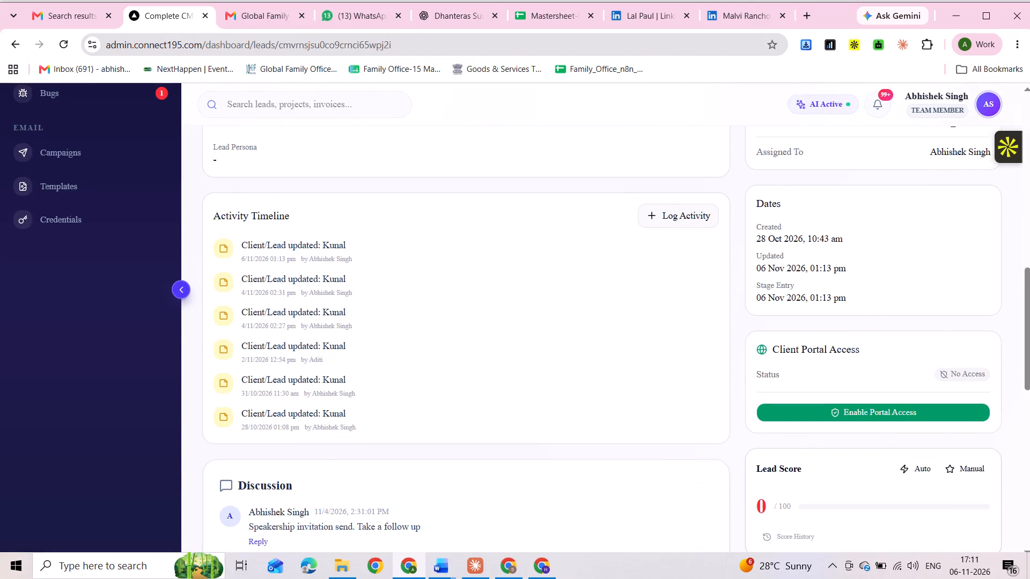
{"action": "scroll", "coordinate": [328, 384], "scroll_direction": "down", "scroll_amount": 1}
{"action": "scroll", "coordinate": [328, 387], "scroll_direction": "up", "scroll_amount": 4}
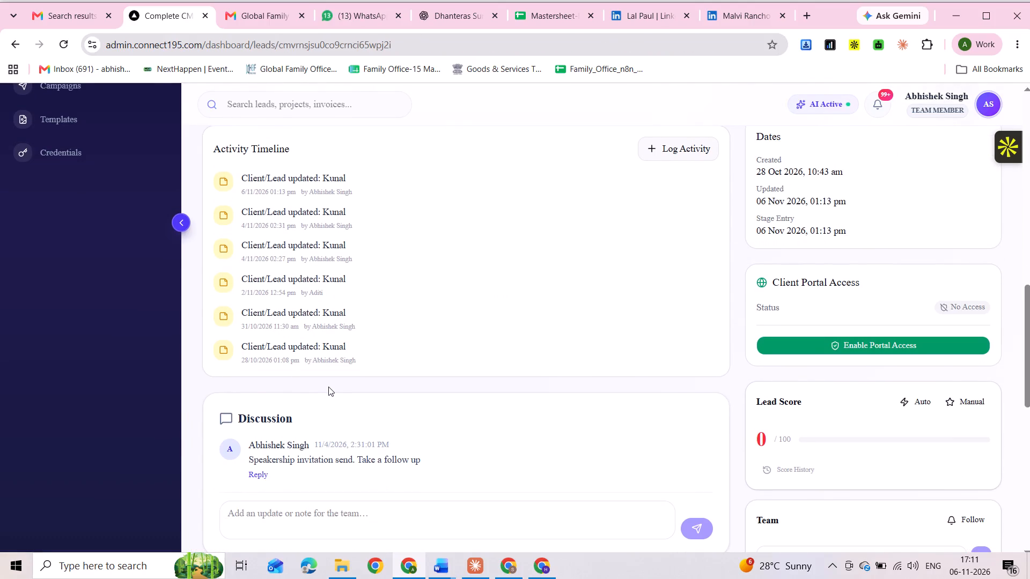
{"action": "scroll", "coordinate": [328, 387], "scroll_direction": "up", "scroll_amount": 5}
{"action": "scroll", "coordinate": [230, 220], "scroll_direction": "up", "scroll_amount": 8}
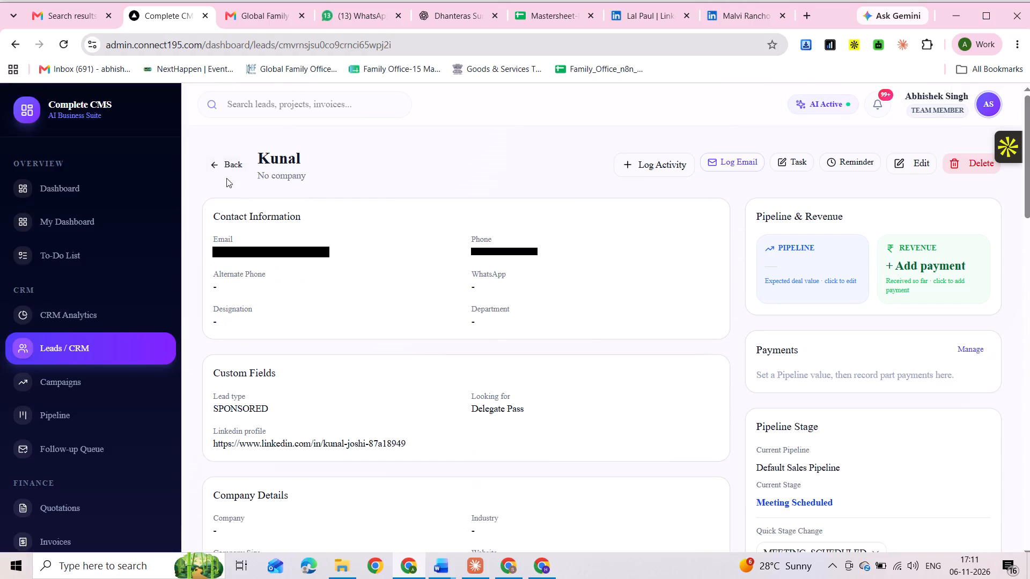
{"action": "left_click", "coordinate": [218, 166]}
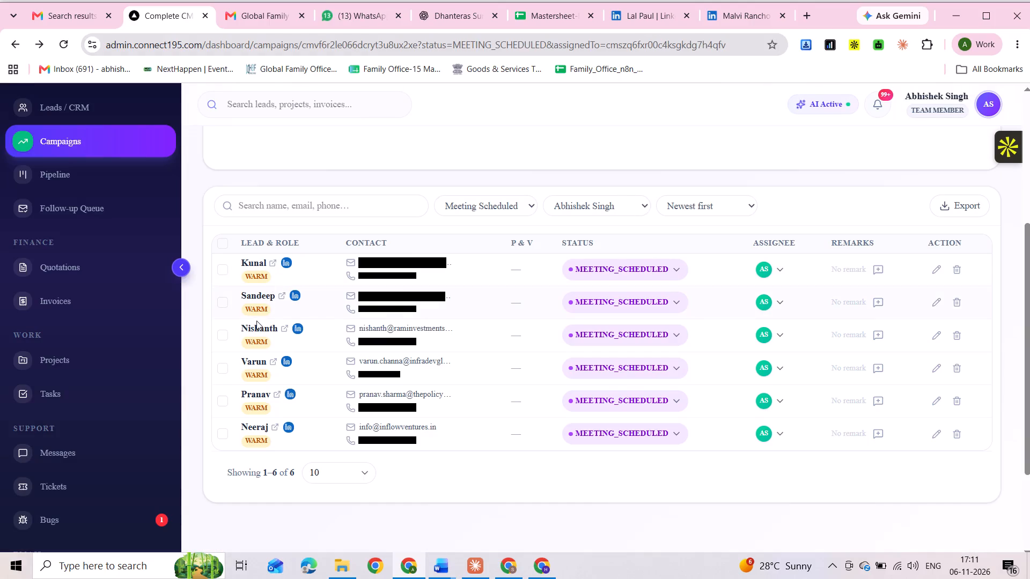
Open Sandeep's lead record, review its custom fields, activity timeline and discussion notes, and return to the campaign list.
{"action": "left_click", "coordinate": [259, 296]}
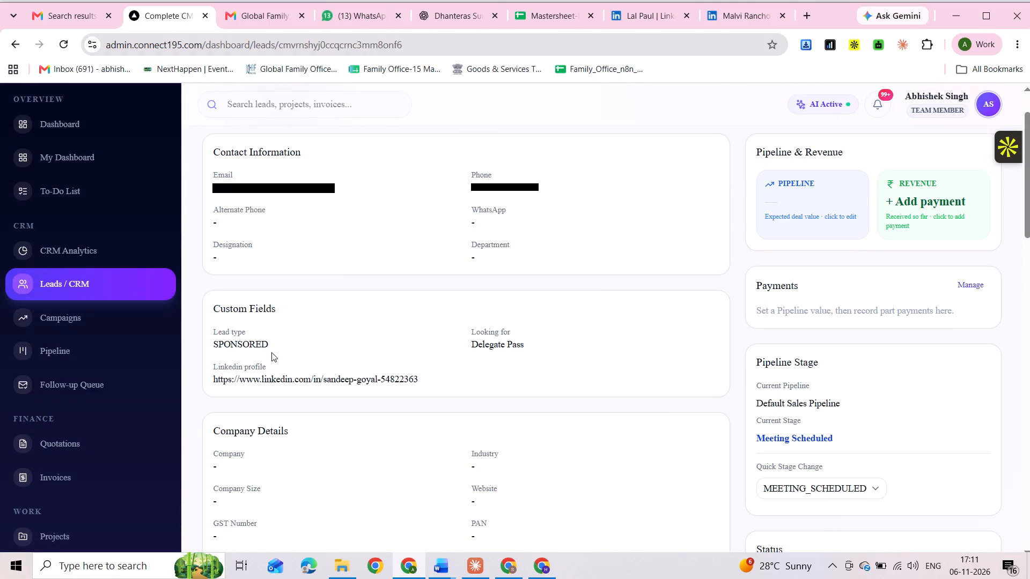
{"action": "scroll", "coordinate": [301, 347], "scroll_direction": "down", "scroll_amount": 1}
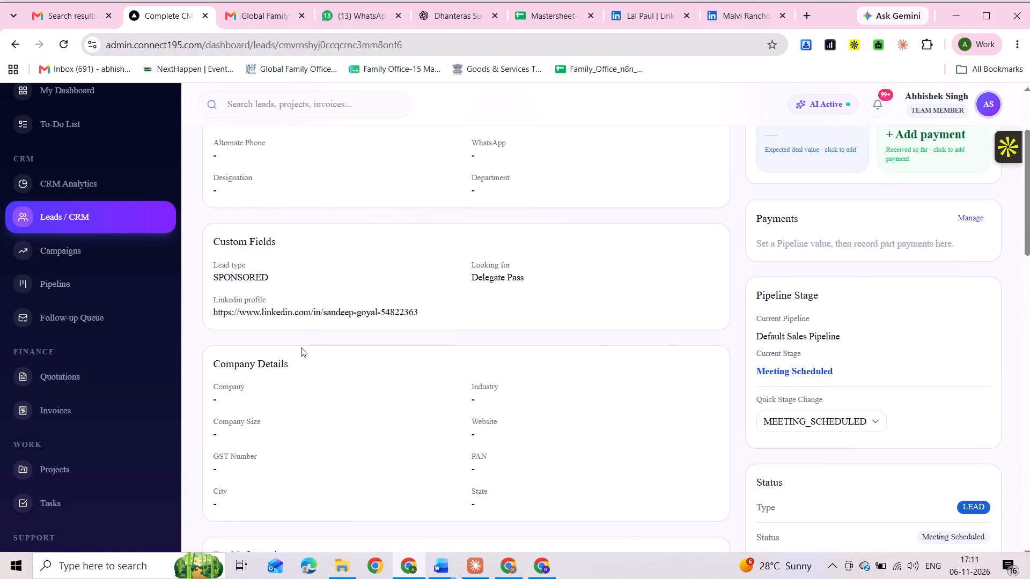
{"action": "scroll", "coordinate": [301, 347], "scroll_direction": "up", "scroll_amount": 2}
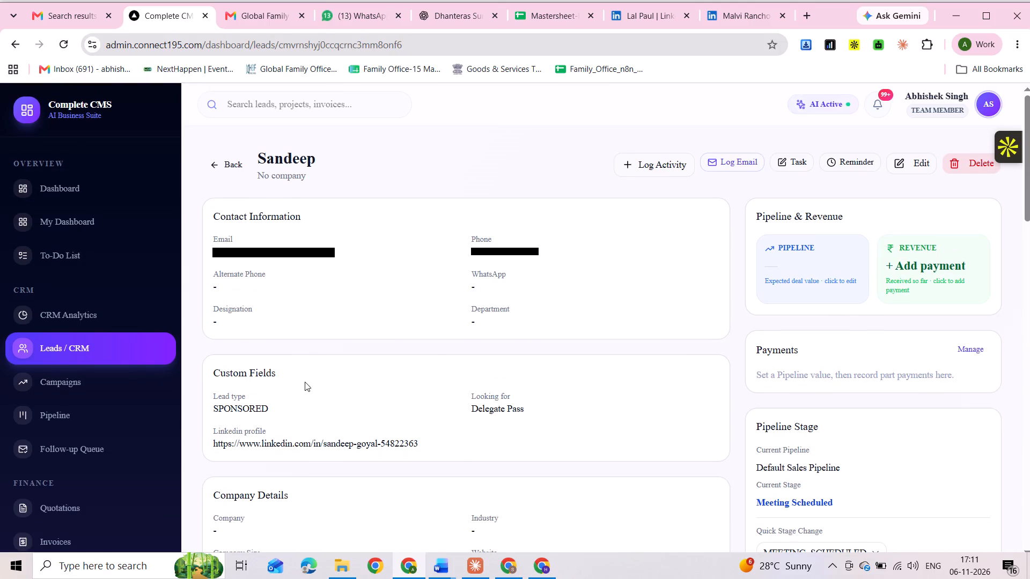
{"action": "scroll", "coordinate": [303, 385], "scroll_direction": "down", "scroll_amount": 9}
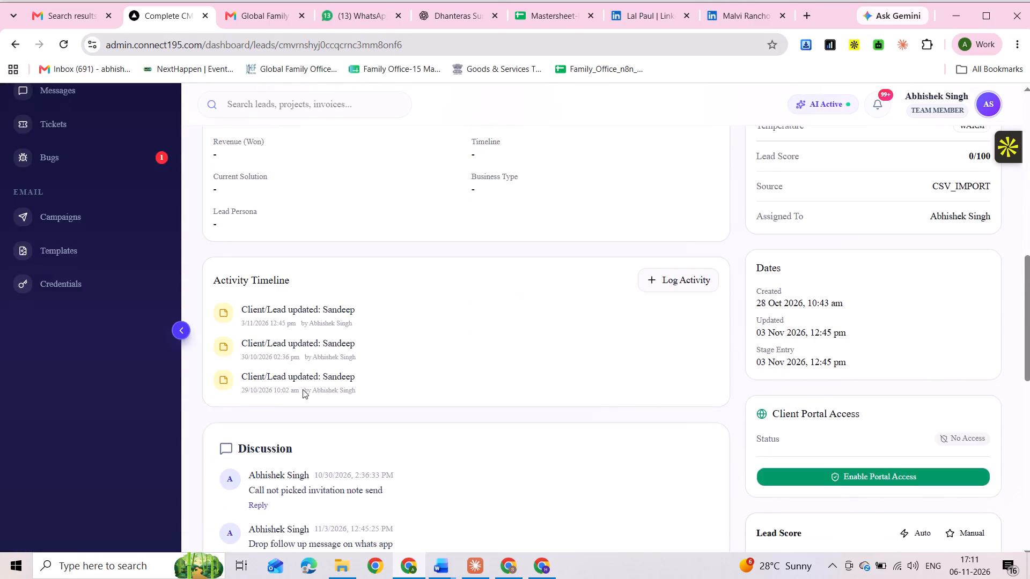
{"action": "scroll", "coordinate": [303, 389], "scroll_direction": "down", "scroll_amount": 2}
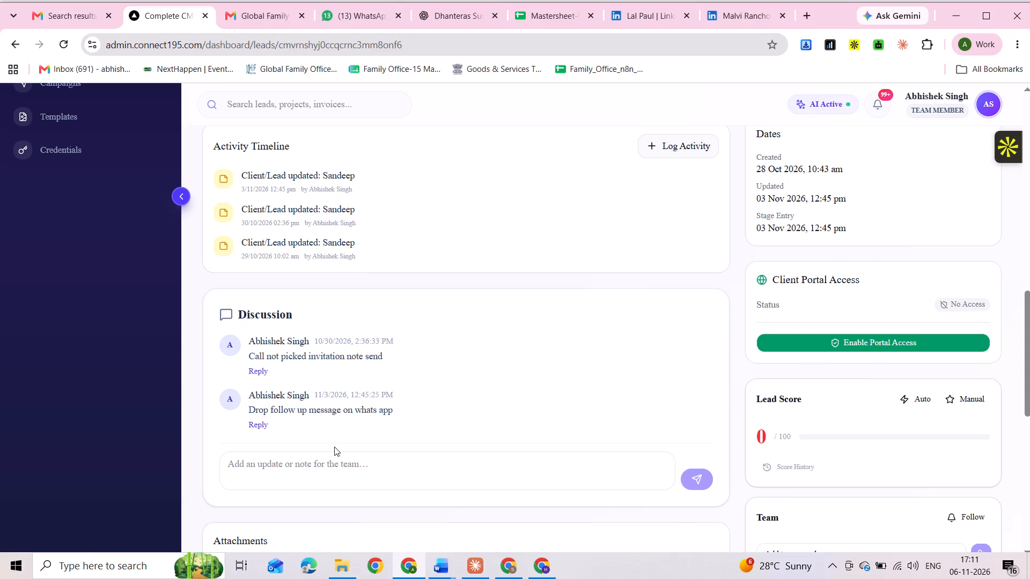
{"action": "scroll", "coordinate": [334, 447], "scroll_direction": "up", "scroll_amount": 11}
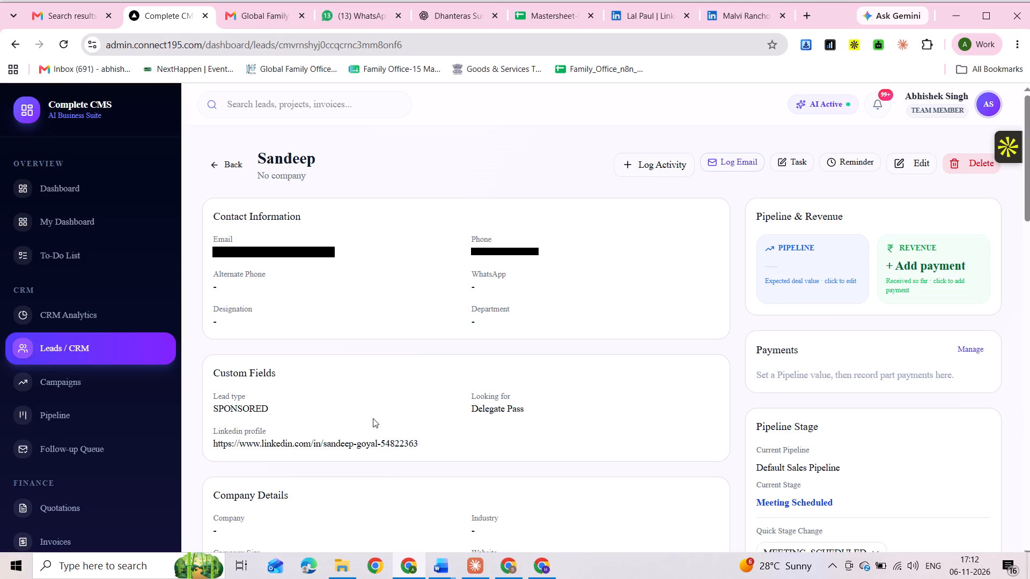
{"action": "left_click", "coordinate": [220, 166]}
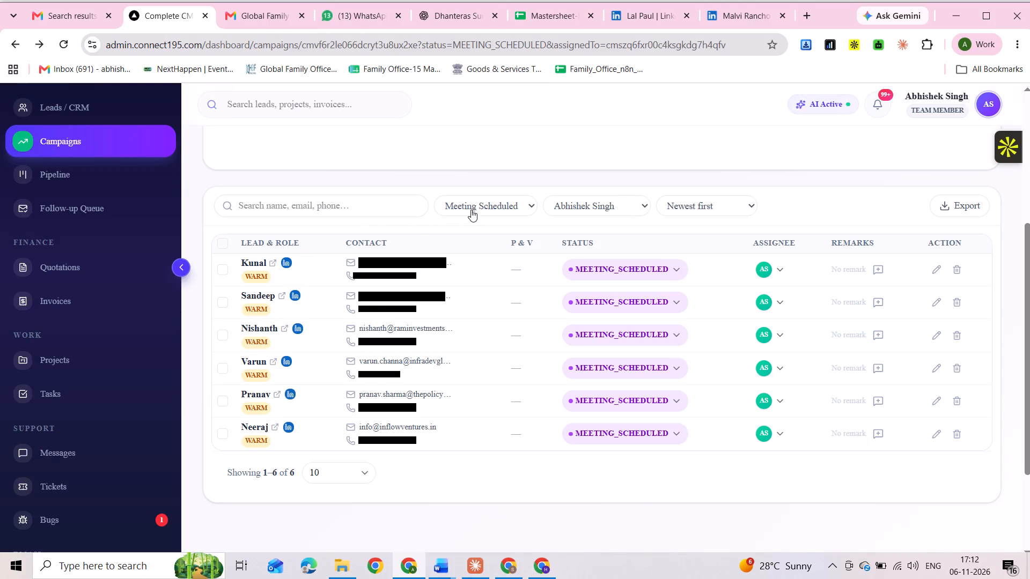
Change the campaign lead list's assignee filter to Aditi.
{"action": "double_click", "coordinate": [576, 204]}
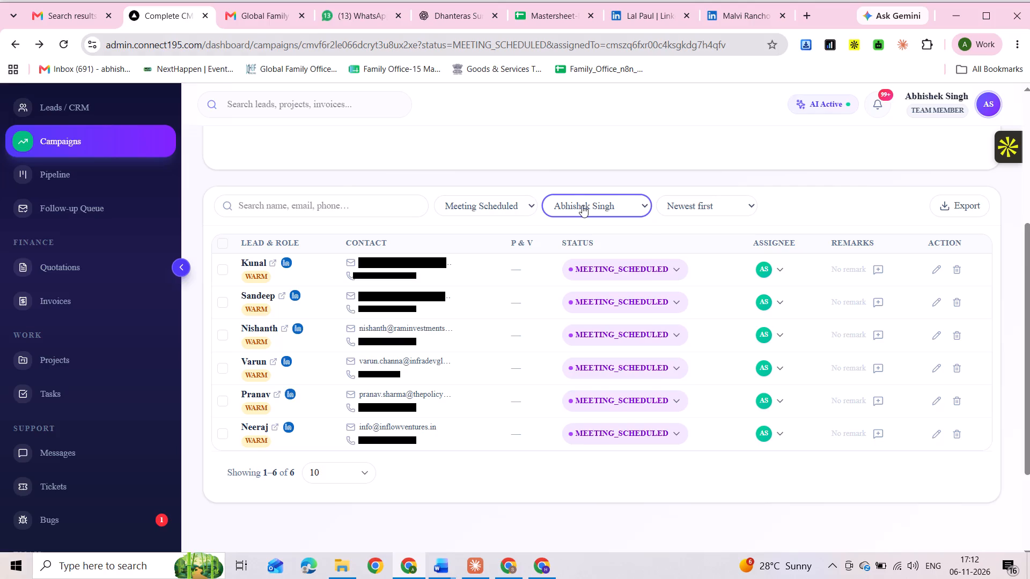
{"action": "left_click", "coordinate": [583, 205]}
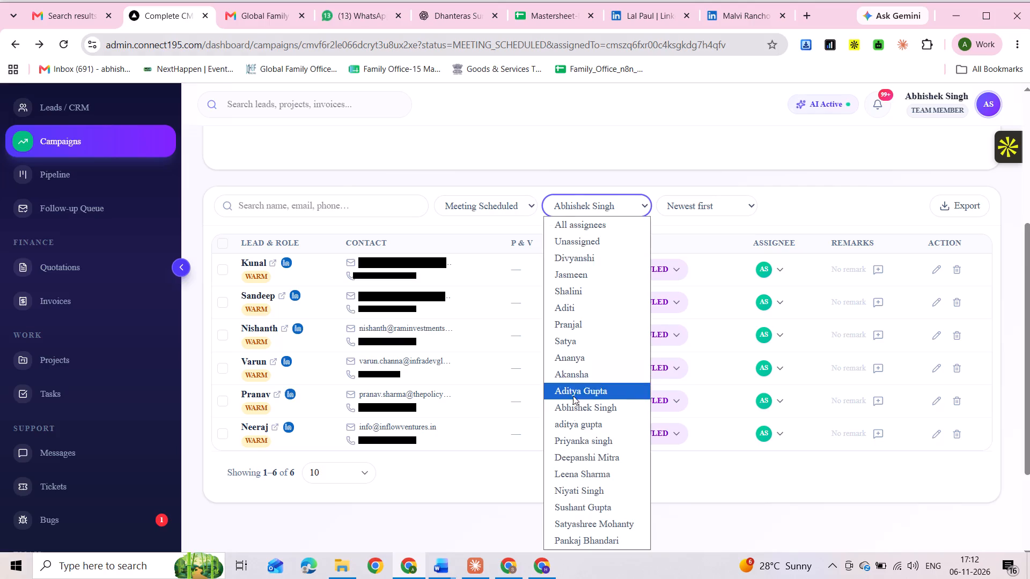
{"action": "double_click", "coordinate": [565, 306]}
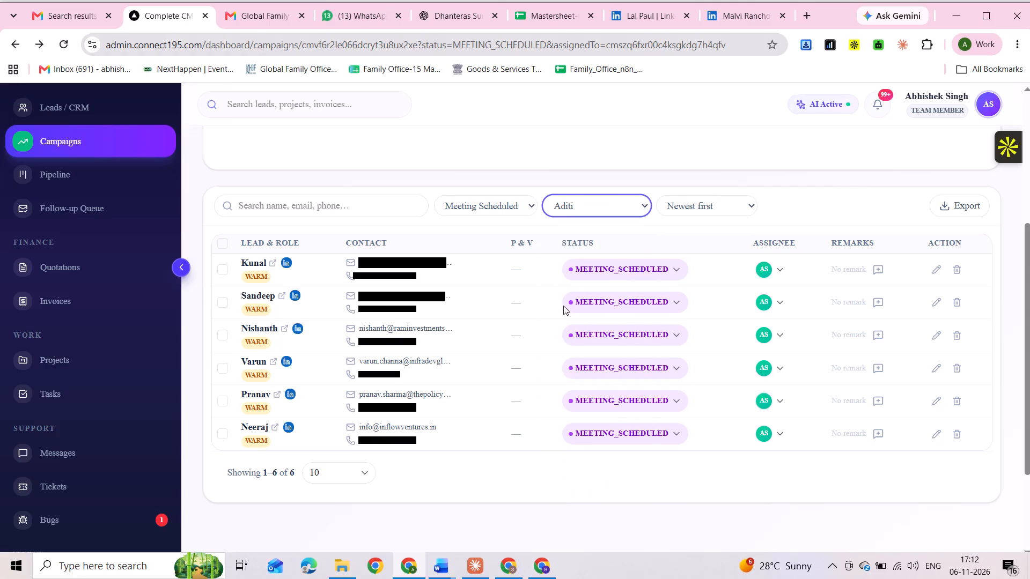
Filter Aditi's campaign leads to the Proposal Sent status and look through the listed leads.
{"action": "scroll", "coordinate": [465, 254], "scroll_direction": "up", "scroll_amount": 3}
{"action": "double_click", "coordinate": [484, 402]}
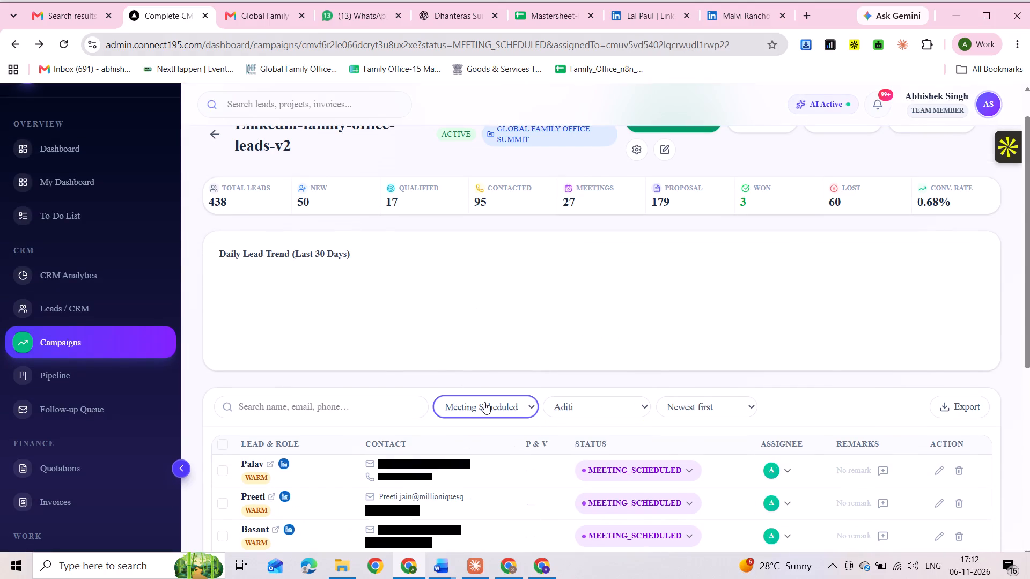
{"action": "left_click", "coordinate": [484, 402]}
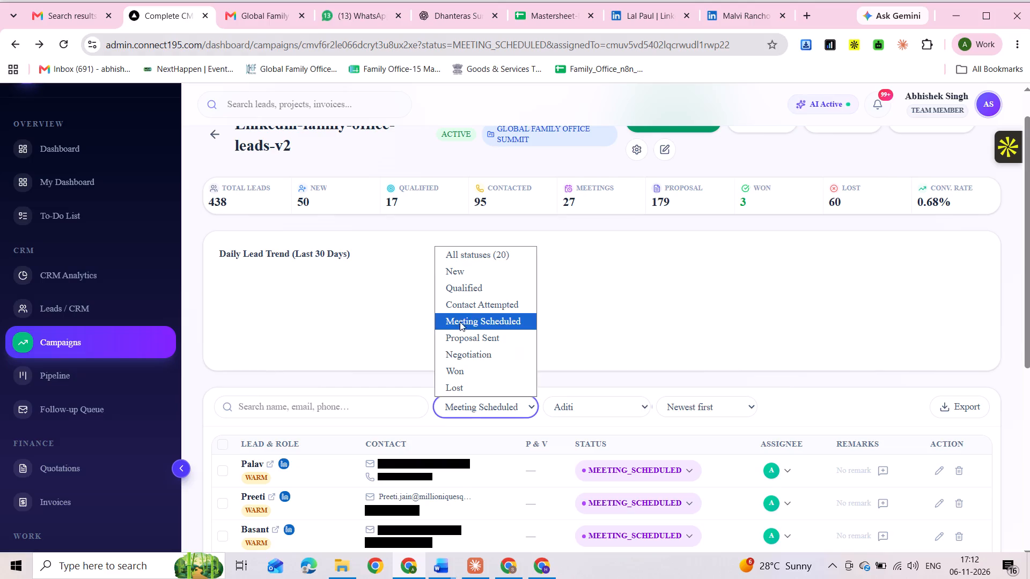
{"action": "left_click", "coordinate": [462, 337]}
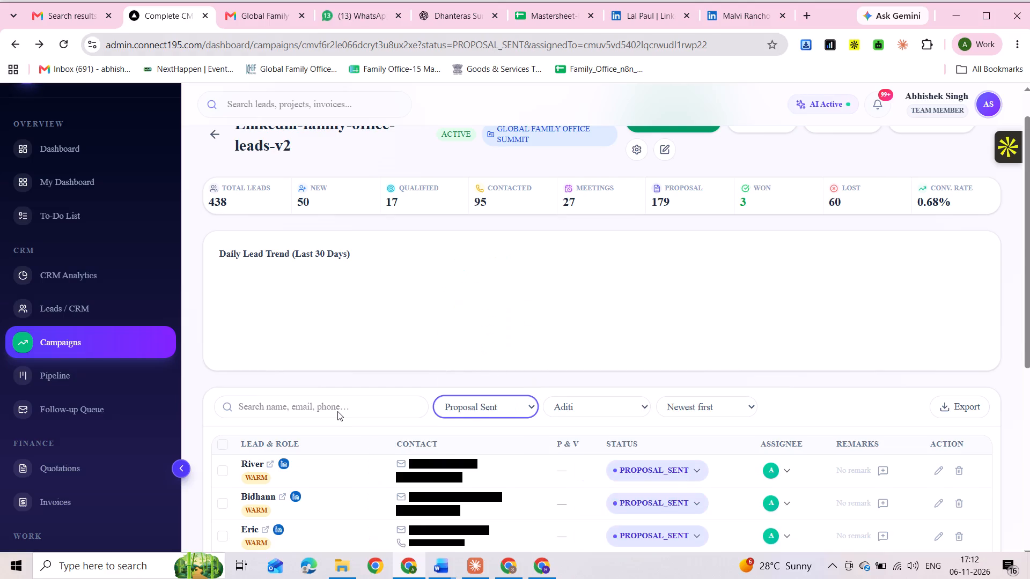
{"action": "scroll", "coordinate": [337, 411], "scroll_direction": "down", "scroll_amount": 1}
{"action": "scroll", "coordinate": [300, 359], "scroll_direction": "down", "scroll_amount": 2}
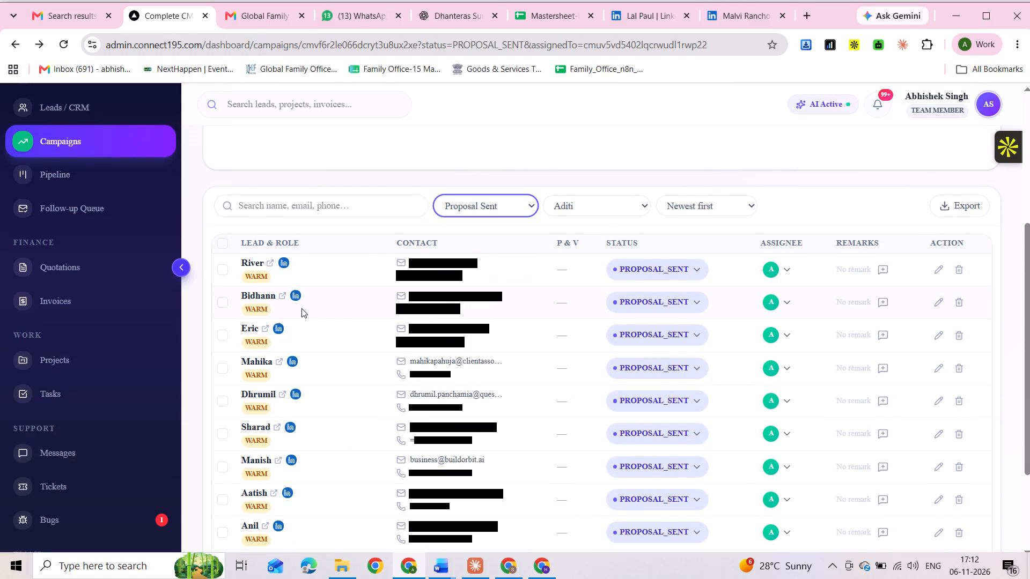
Filter the campaign lead list to the signed-in team member's own assigned leads with the Contact Attempted status.
{"action": "scroll", "coordinate": [319, 343], "scroll_direction": "down", "scroll_amount": 1}
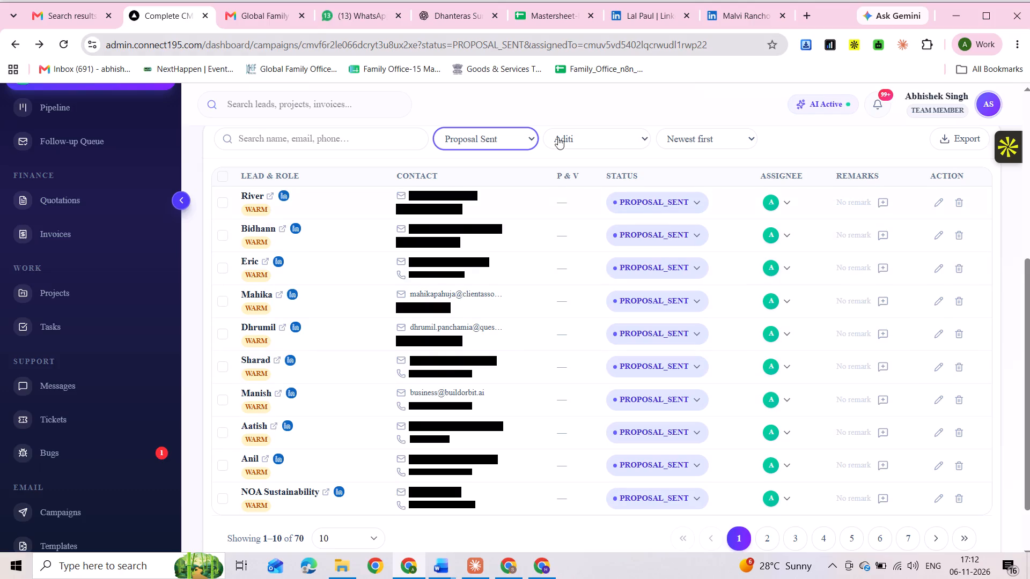
{"action": "left_click", "coordinate": [578, 127]}
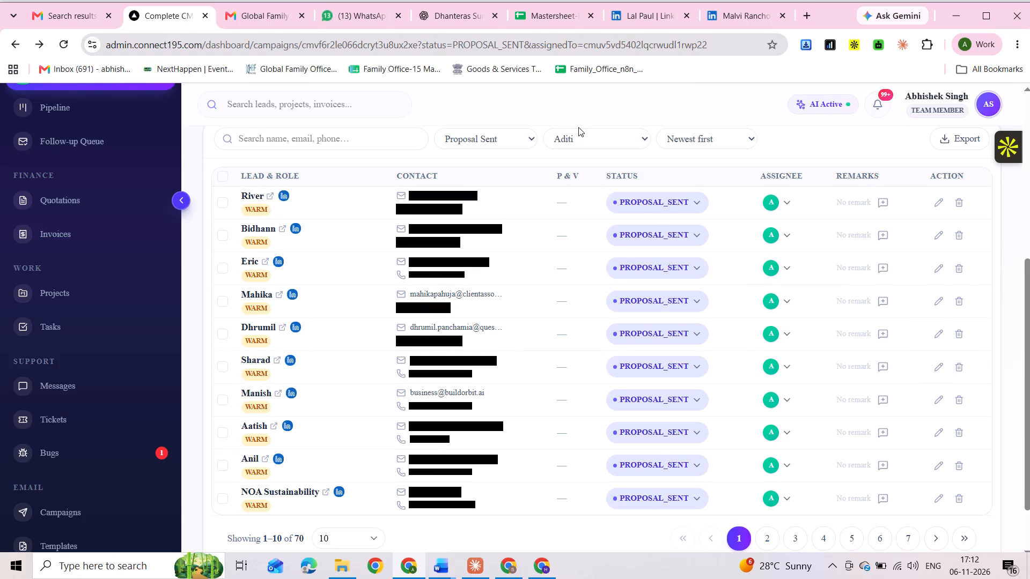
{"action": "left_click", "coordinate": [578, 137]}
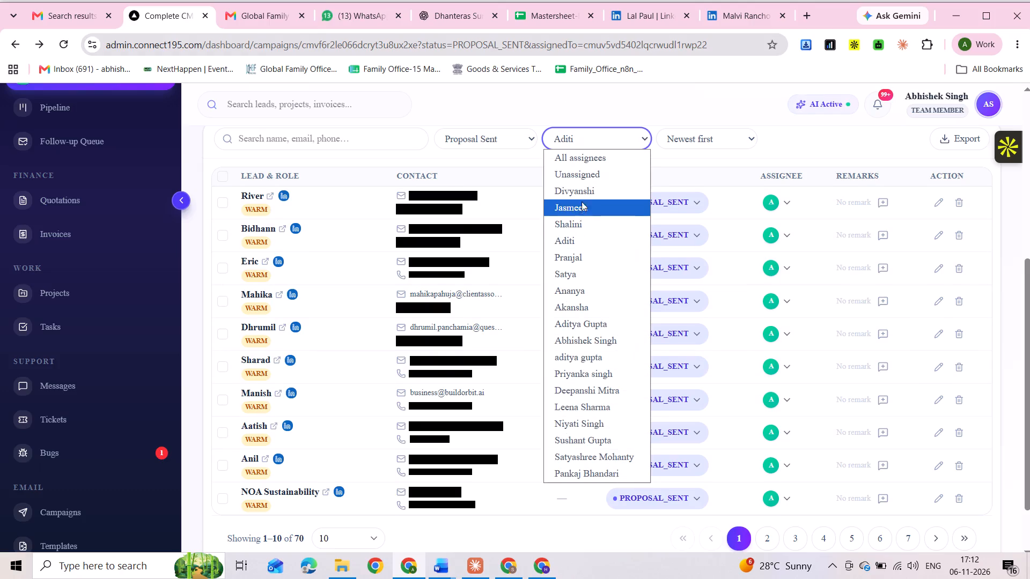
{"action": "left_click", "coordinate": [560, 337]}
{"action": "double_click", "coordinate": [479, 138]}
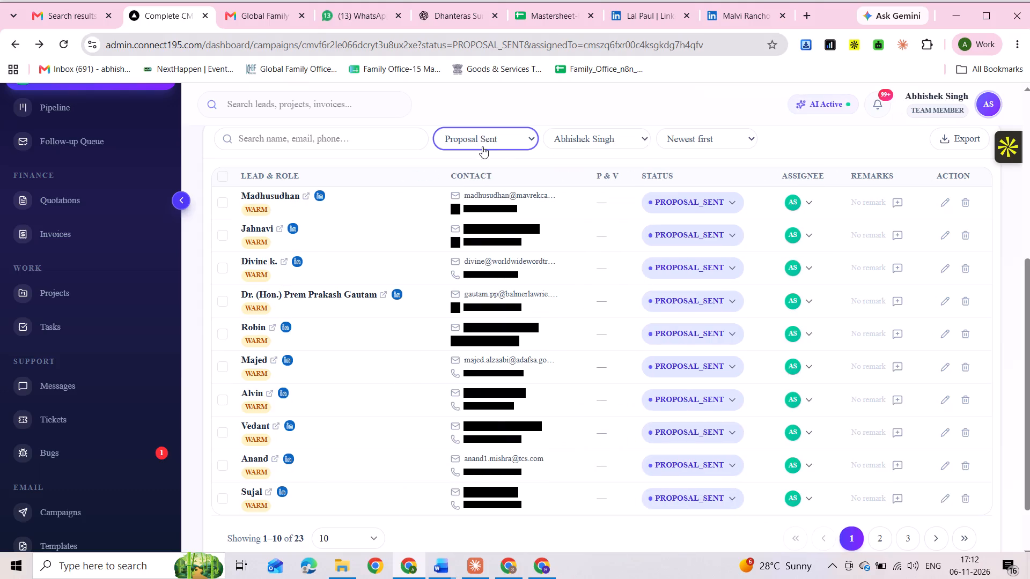
{"action": "left_click", "coordinate": [482, 140]}
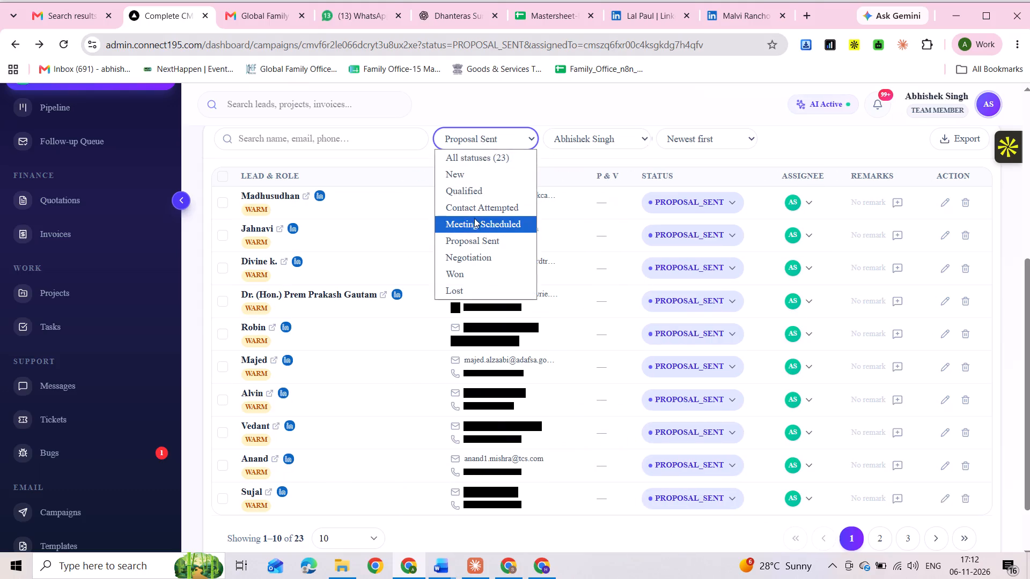
{"action": "left_click", "coordinate": [475, 208]}
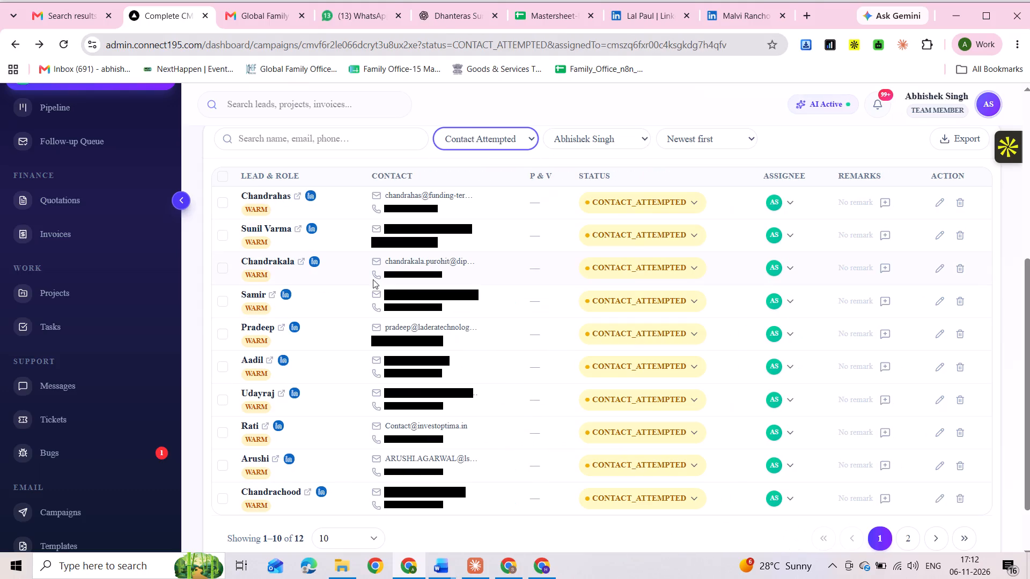
Open Udayraj's lead record, review its custom fields, deal information and activity timeline, and return to the campaign list.
{"action": "left_click", "coordinate": [260, 396]}
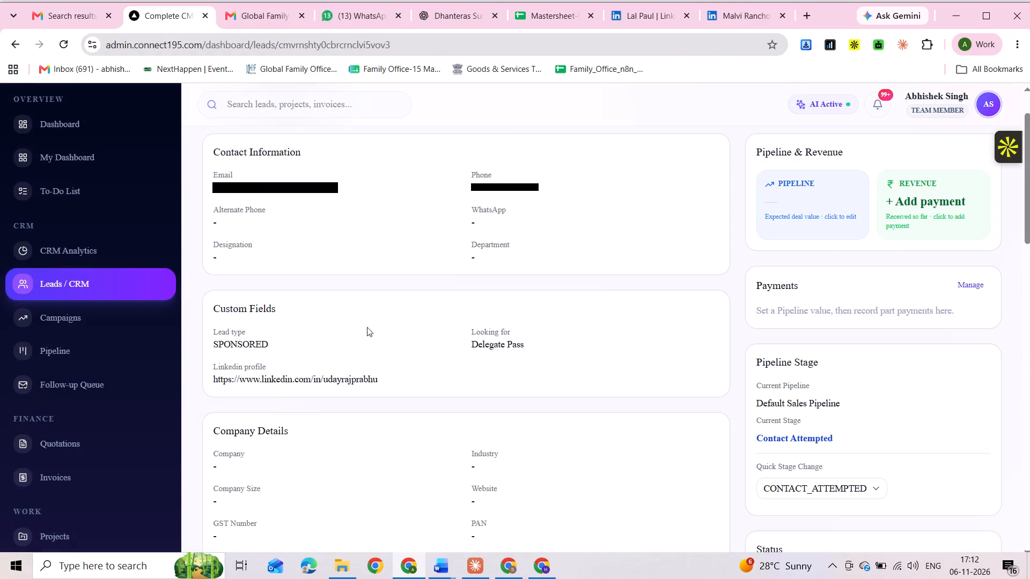
{"action": "scroll", "coordinate": [373, 354], "scroll_direction": "down", "scroll_amount": 7}
{"action": "scroll", "coordinate": [388, 367], "scroll_direction": "up", "scroll_amount": 1}
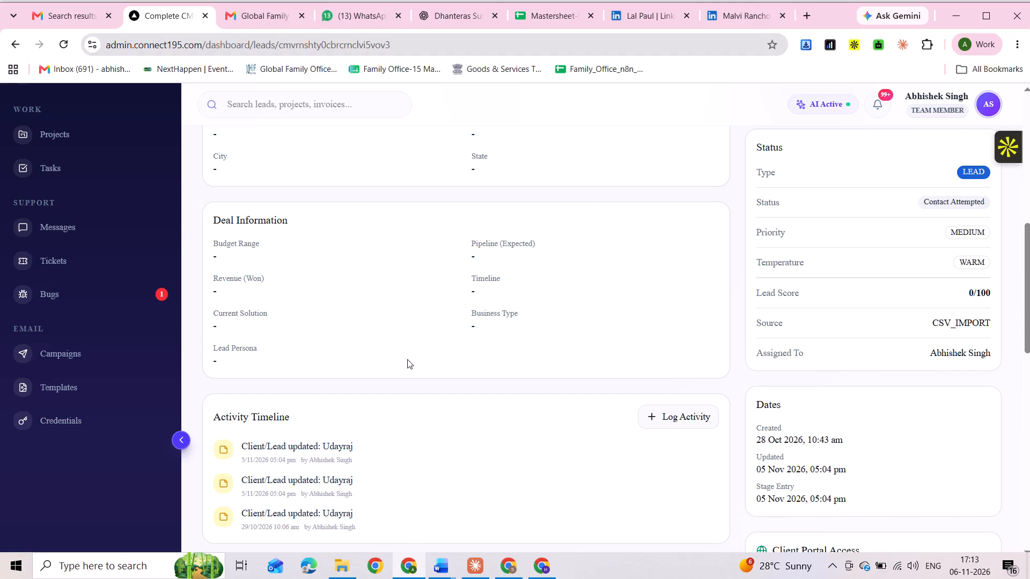
{"action": "scroll", "coordinate": [414, 554], "scroll_direction": "down", "scroll_amount": 6}
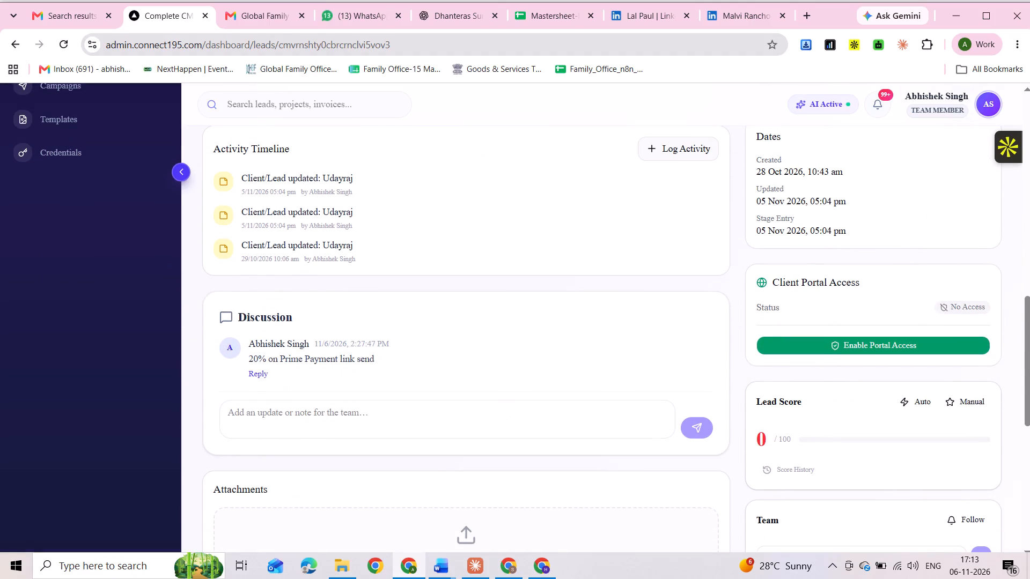
Copy the email address from the contact information in Udayraj's lead record.
{"action": "scroll", "coordinate": [499, 413], "scroll_direction": "up", "scroll_amount": 8}
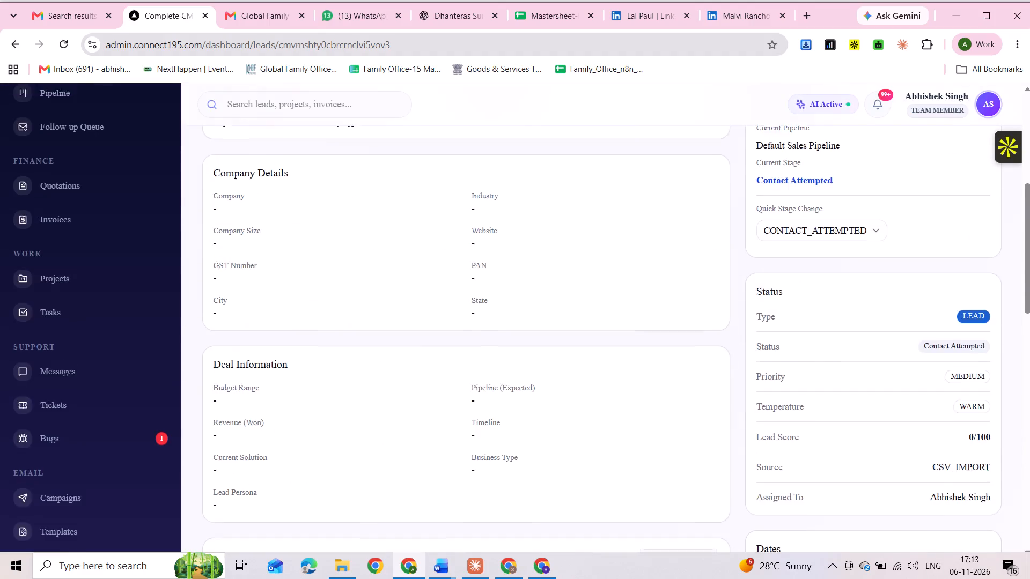
{"action": "scroll", "coordinate": [499, 413], "scroll_direction": "up", "scroll_amount": 4}
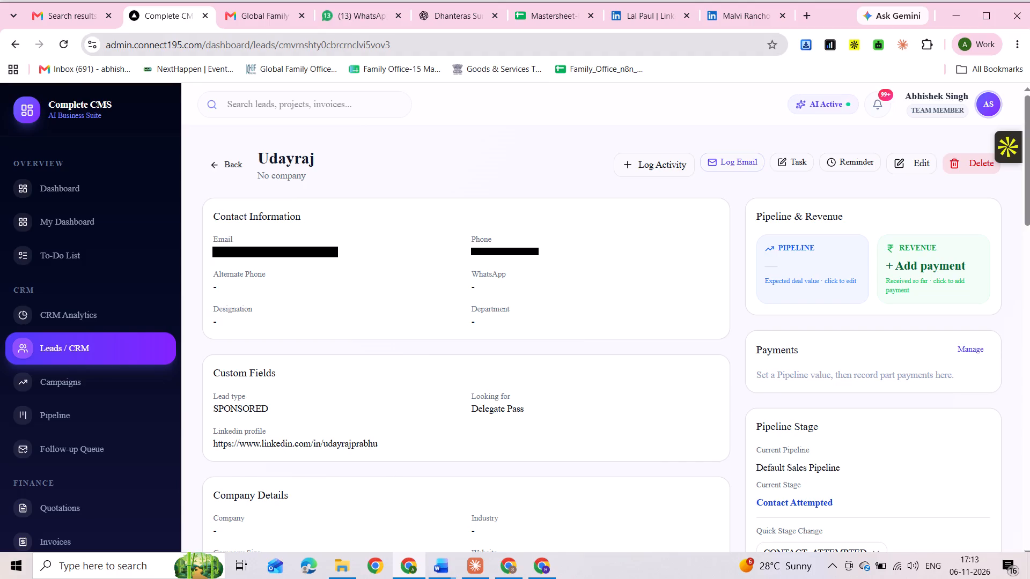
{"action": "left_click", "coordinate": [345, 251]}
{"action": "left_click_drag", "start_coordinate": [259, 258], "coordinate": [230, 259]}
{"action": "left_click", "coordinate": [229, 259]}
{"action": "left_click_drag", "start_coordinate": [344, 254], "coordinate": [205, 258]}
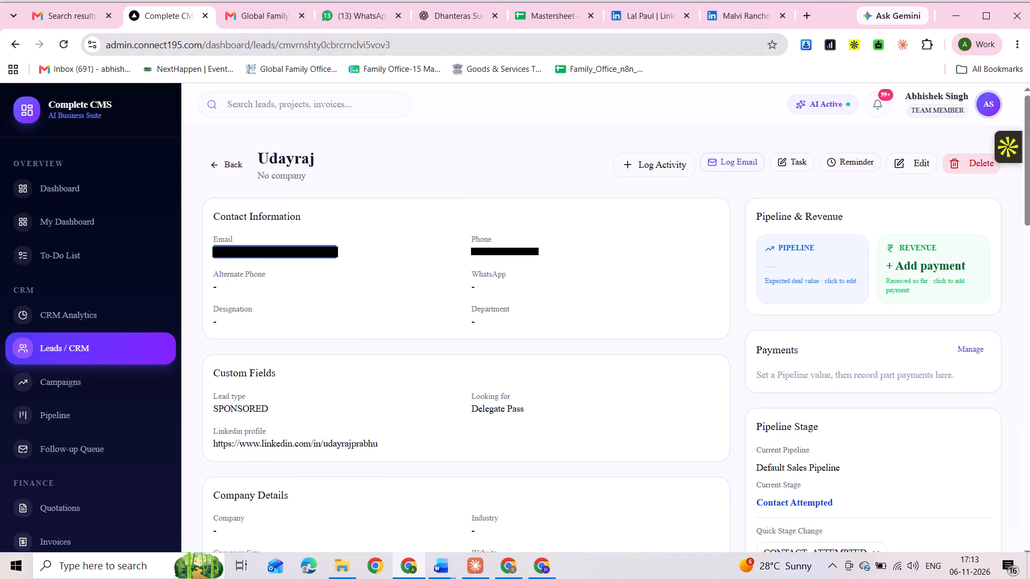
{"action": "right_click", "coordinate": [245, 251]}
{"action": "left_click", "coordinate": [277, 270]}
{"action": "left_click", "coordinate": [65, 14]}
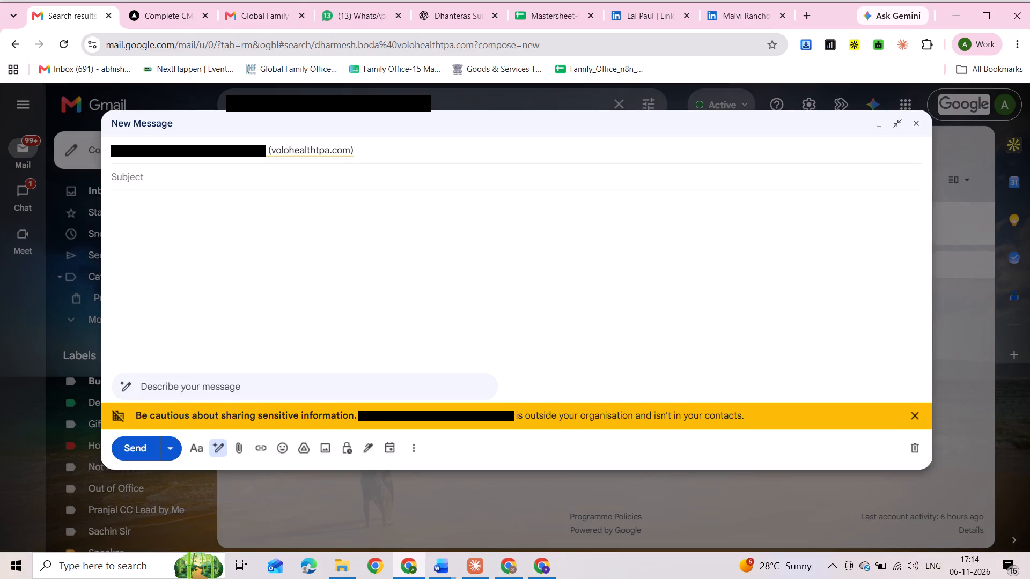
Go back to Udayraj's CRM record, review the custom fields and company details, and return to the campaign lead list.
{"action": "left_click", "coordinate": [146, 12]}
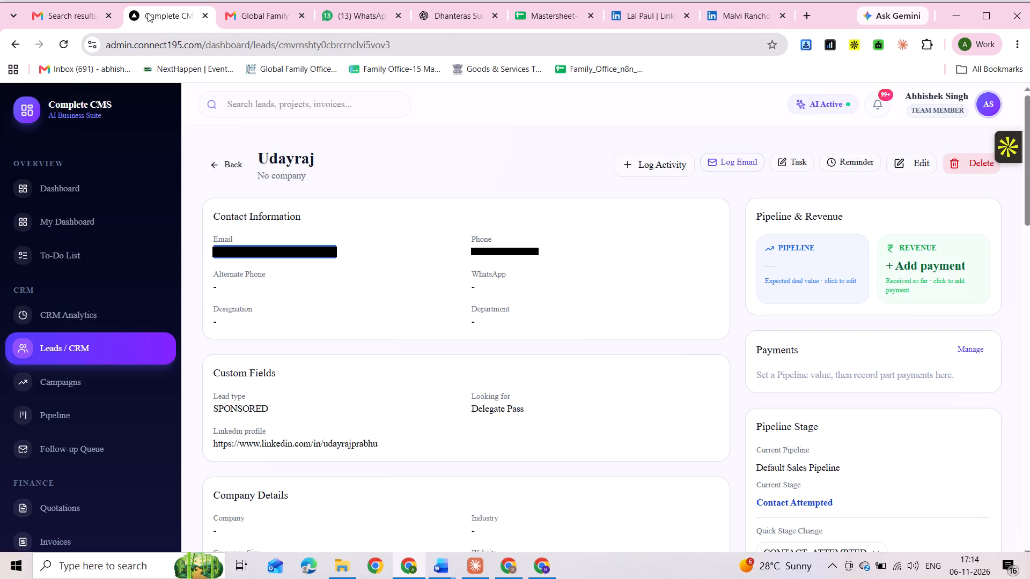
{"action": "left_click", "coordinate": [371, 302]}
{"action": "scroll", "coordinate": [365, 329], "scroll_direction": "down", "scroll_amount": 4}
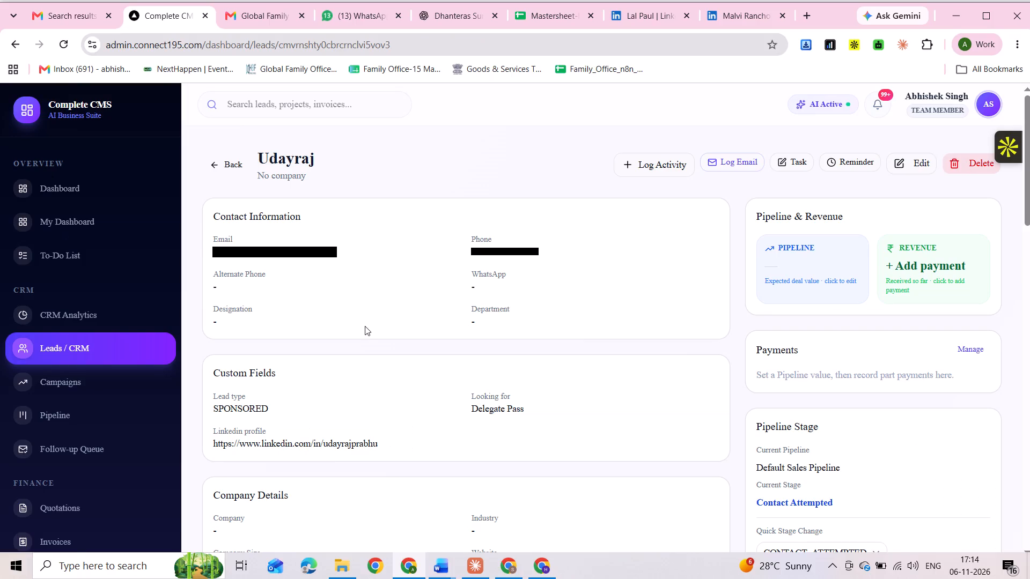
{"action": "scroll", "coordinate": [364, 332], "scroll_direction": "down", "scroll_amount": 6}
{"action": "scroll", "coordinate": [346, 320], "scroll_direction": "up", "scroll_amount": 12}
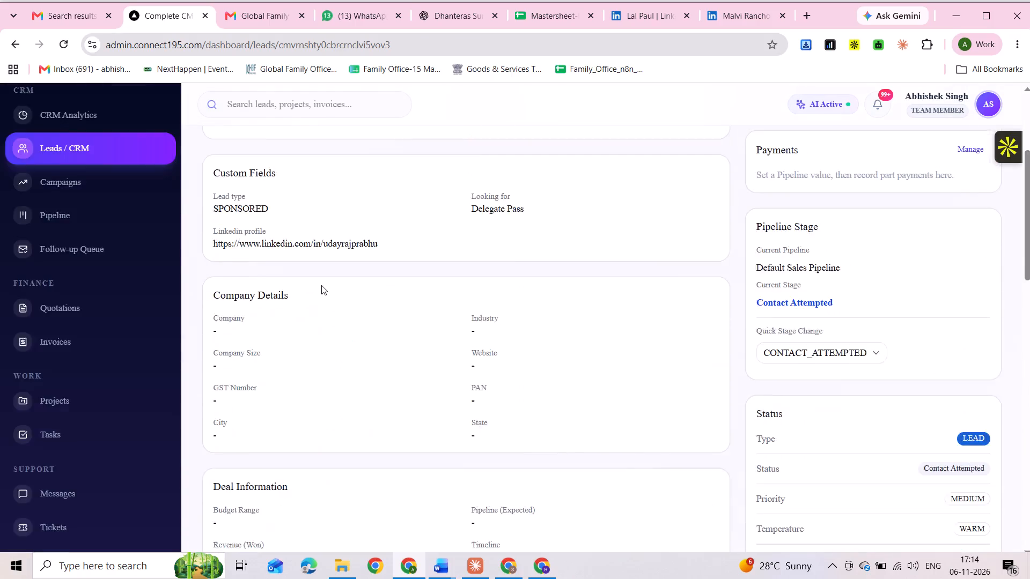
{"action": "scroll", "coordinate": [321, 285], "scroll_direction": "up", "scroll_amount": 10}
{"action": "left_click", "coordinate": [213, 167]}
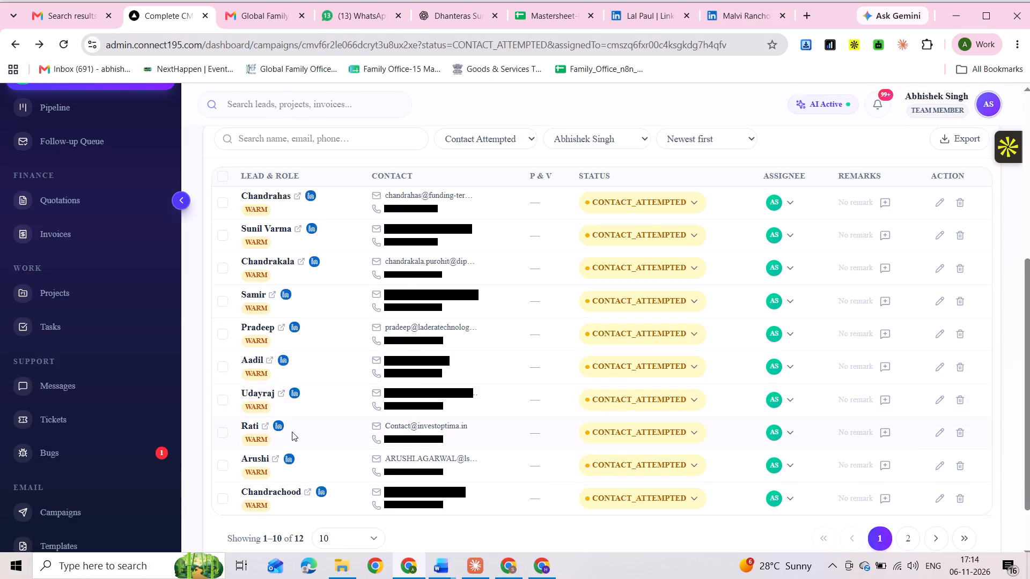
Open Rati's lead record, review its custom fields, deal information and activity timeline, and return to the campaign list.
{"action": "double_click", "coordinate": [248, 429]}
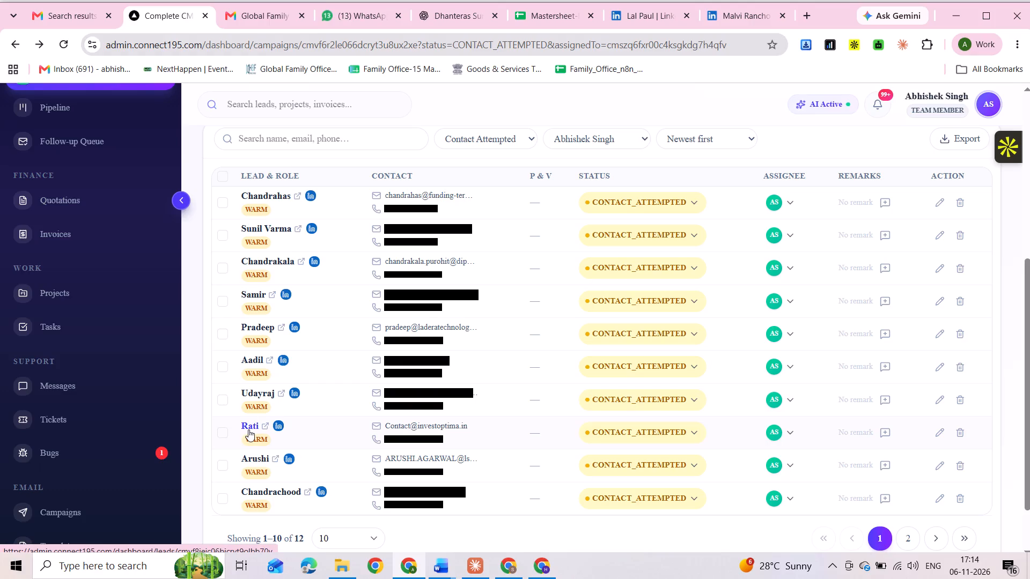
{"action": "scroll", "coordinate": [391, 408], "scroll_direction": "down", "scroll_amount": 4}
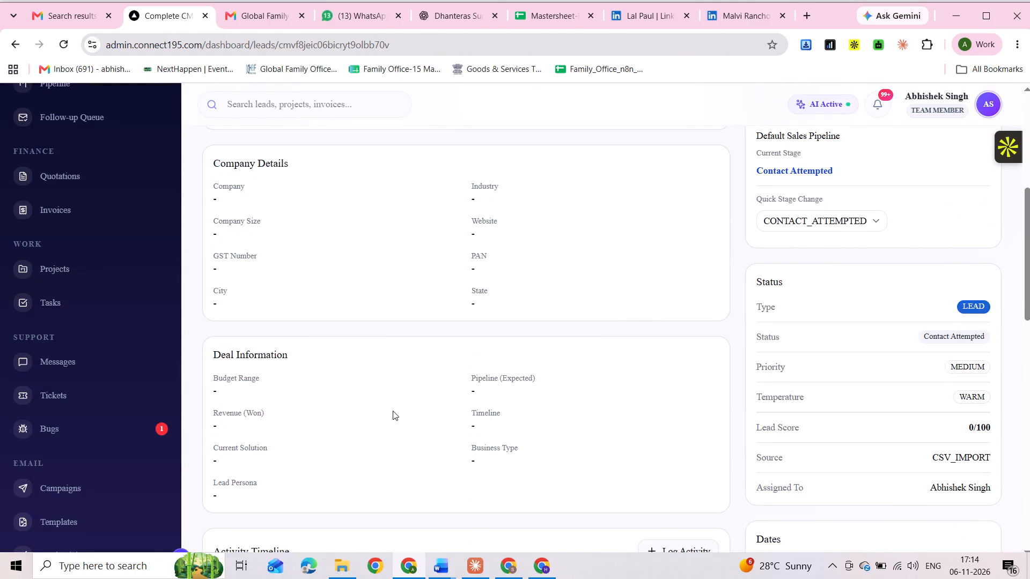
{"action": "scroll", "coordinate": [393, 411], "scroll_direction": "down", "scroll_amount": 2}
{"action": "scroll", "coordinate": [393, 411], "scroll_direction": "up", "scroll_amount": 1}
{"action": "scroll", "coordinate": [393, 411], "scroll_direction": "down", "scroll_amount": 3}
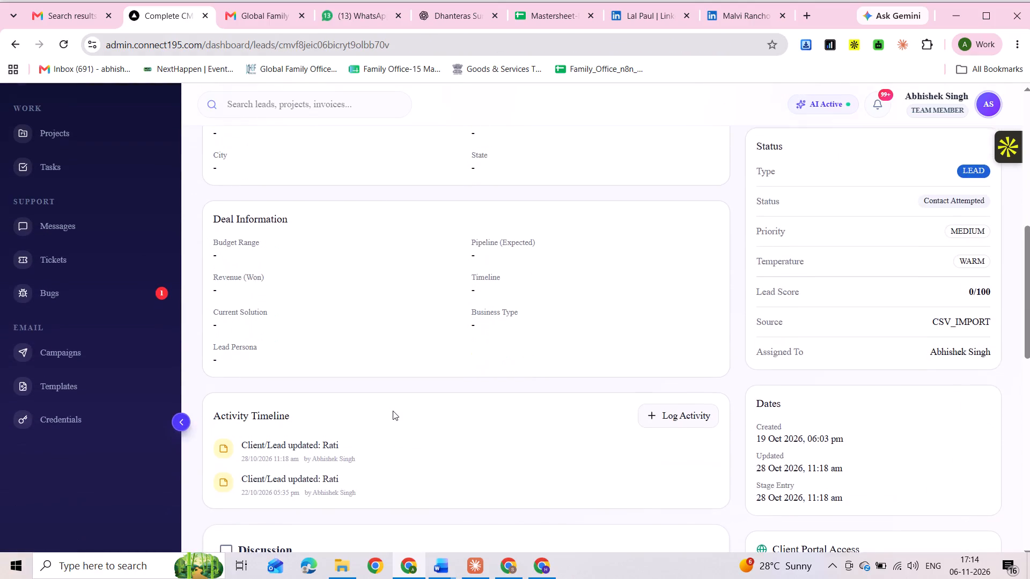
{"action": "scroll", "coordinate": [393, 411], "scroll_direction": "up", "scroll_amount": 6}
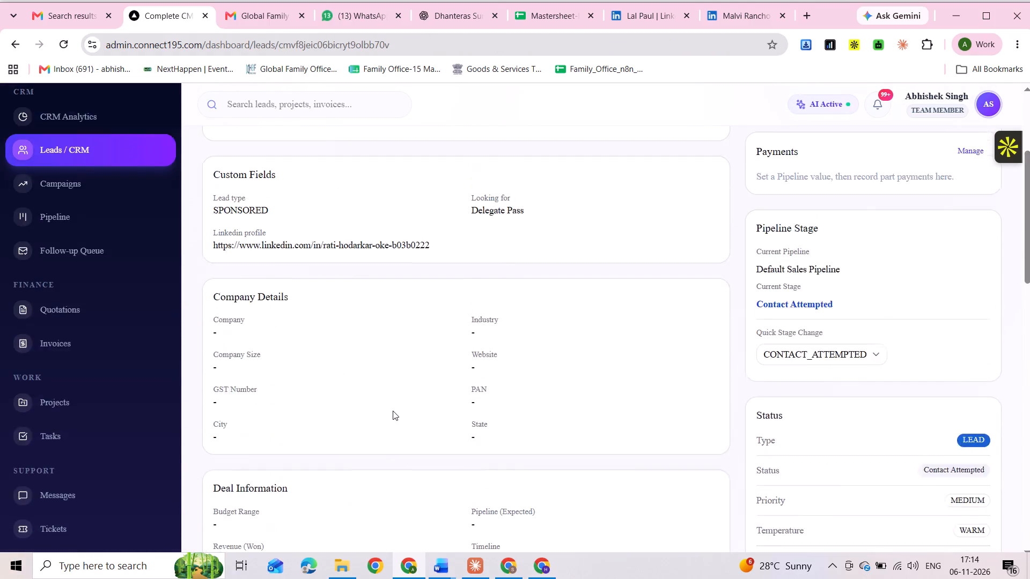
{"action": "scroll", "coordinate": [393, 411], "scroll_direction": "up", "scroll_amount": 7}
{"action": "scroll", "coordinate": [299, 305], "scroll_direction": "up", "scroll_amount": 4}
{"action": "left_click", "coordinate": [214, 164]}
{"action": "scroll", "coordinate": [214, 164], "scroll_direction": "down", "scroll_amount": 1}
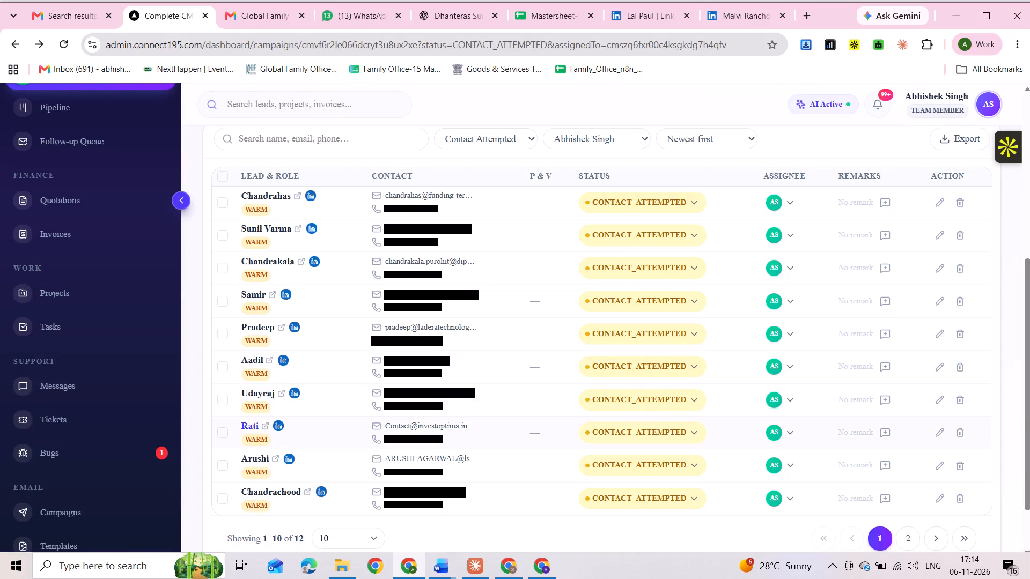
View Rati's LinkedIn profile from the campaign list, and return to the Complete CMS lead list.
{"action": "left_click", "coordinate": [279, 427]}
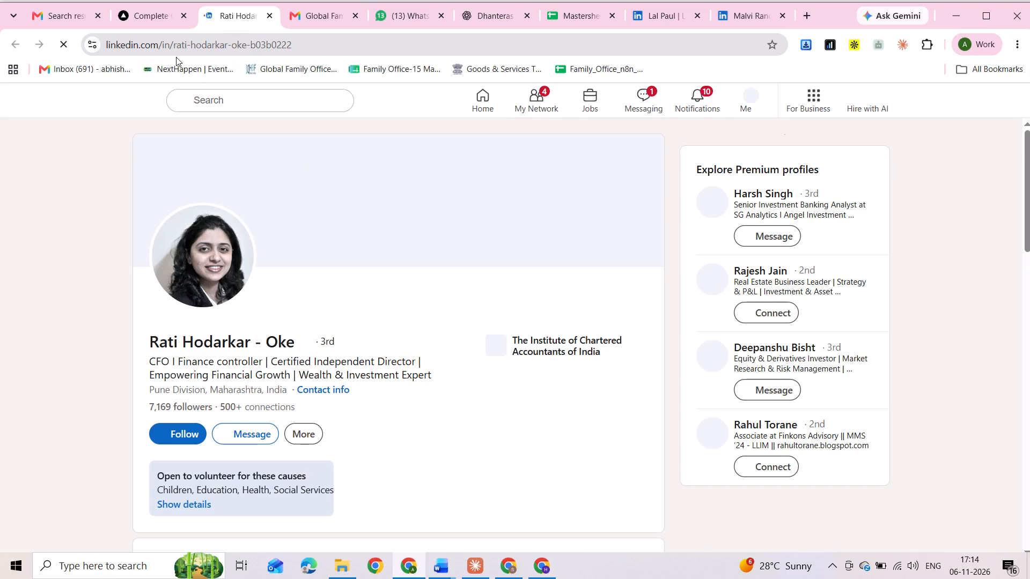
{"action": "left_click", "coordinate": [154, 14]}
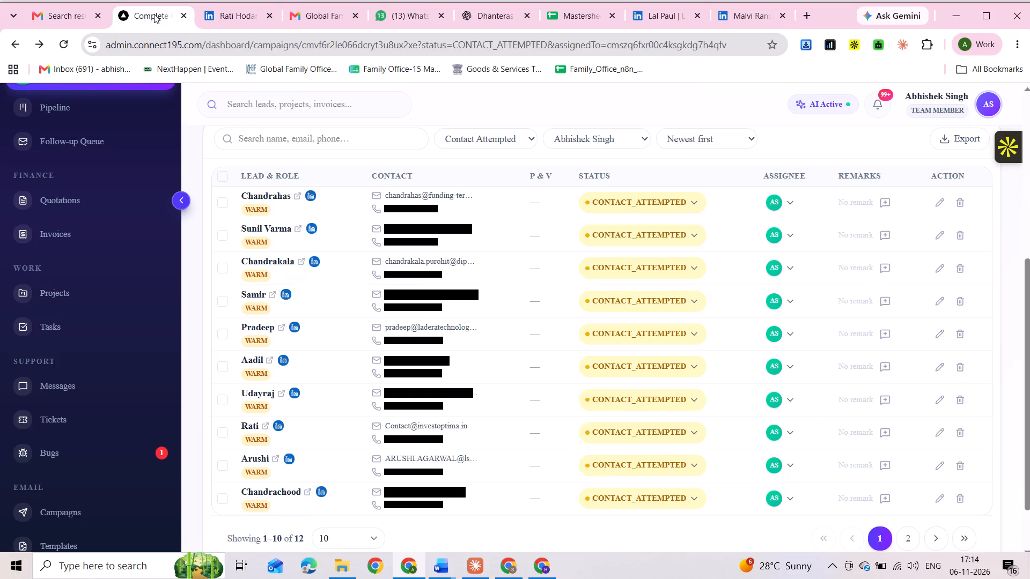
Open Rati's lead record from the campaign list and review the contact information, custom fields, activity timeline and discussion notes.
{"action": "left_click", "coordinate": [247, 424]}
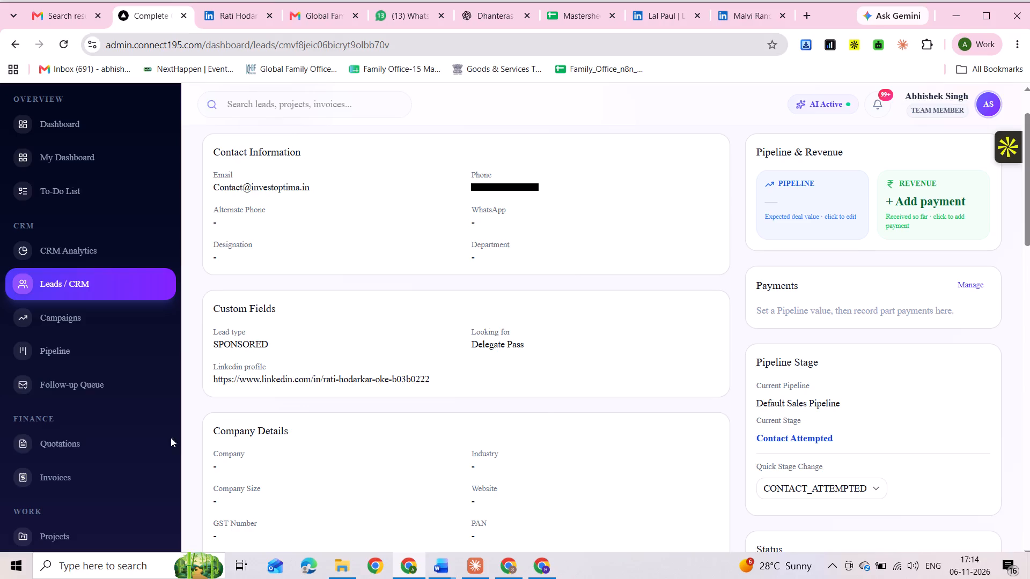
{"action": "scroll", "coordinate": [163, 443], "scroll_direction": "up", "scroll_amount": 4}
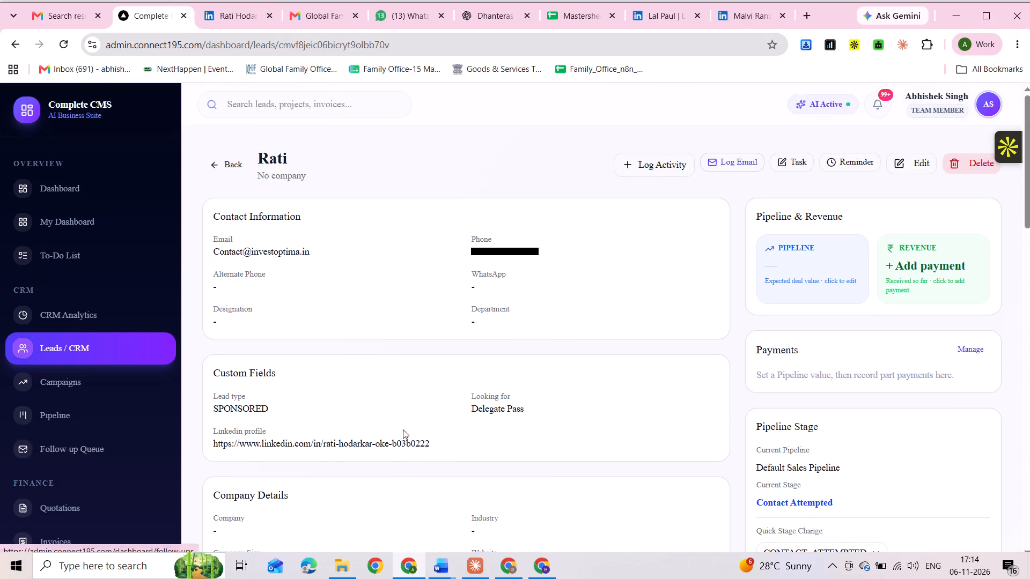
{"action": "scroll", "coordinate": [408, 428], "scroll_direction": "down", "scroll_amount": 10}
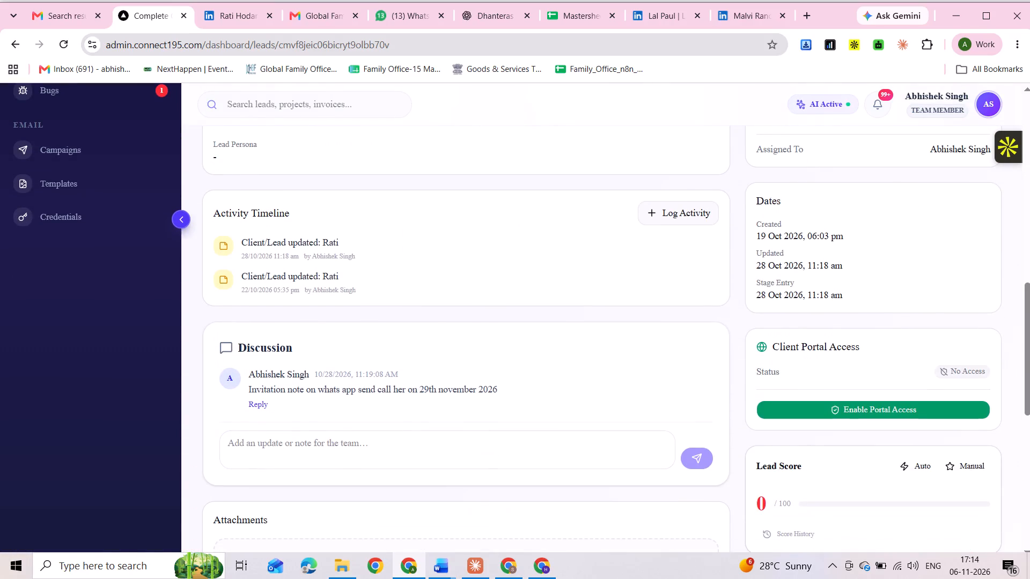
{"action": "scroll", "coordinate": [400, 449], "scroll_direction": "down", "scroll_amount": 3}
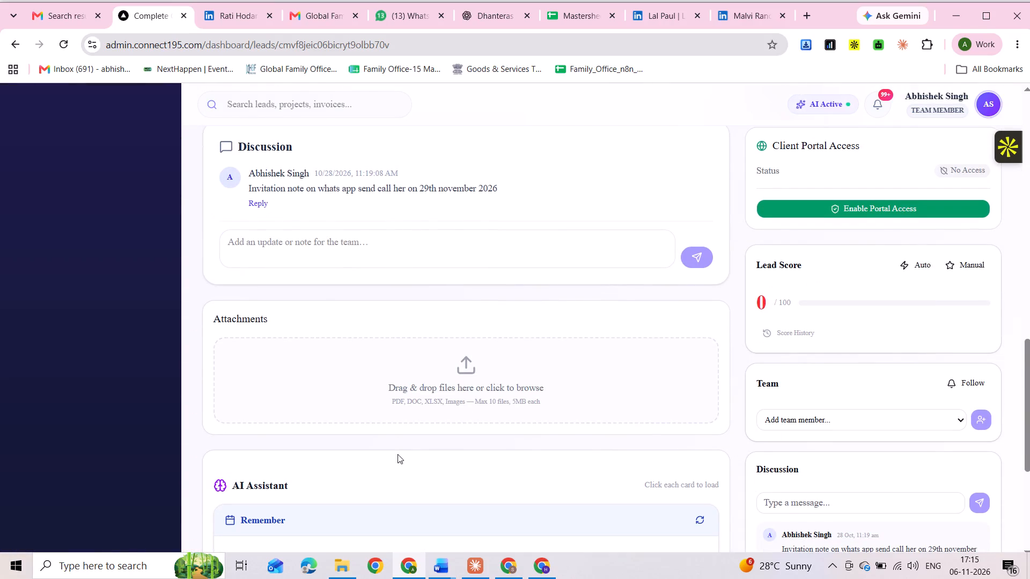
{"action": "scroll", "coordinate": [398, 454], "scroll_direction": "down", "scroll_amount": 2}
{"action": "scroll", "coordinate": [398, 454], "scroll_direction": "up", "scroll_amount": 3}
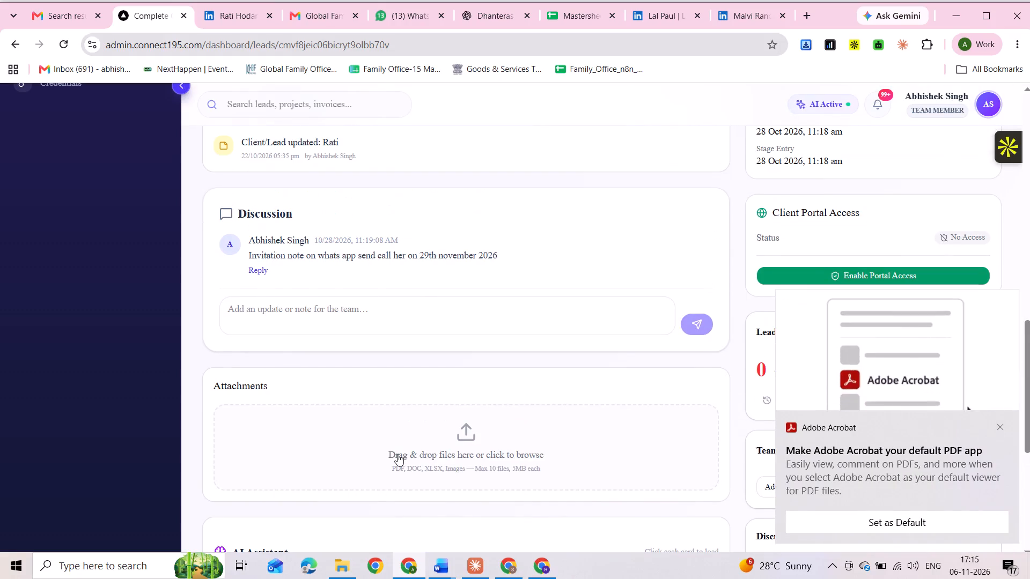
{"action": "scroll", "coordinate": [398, 454], "scroll_direction": "up", "scroll_amount": 3}
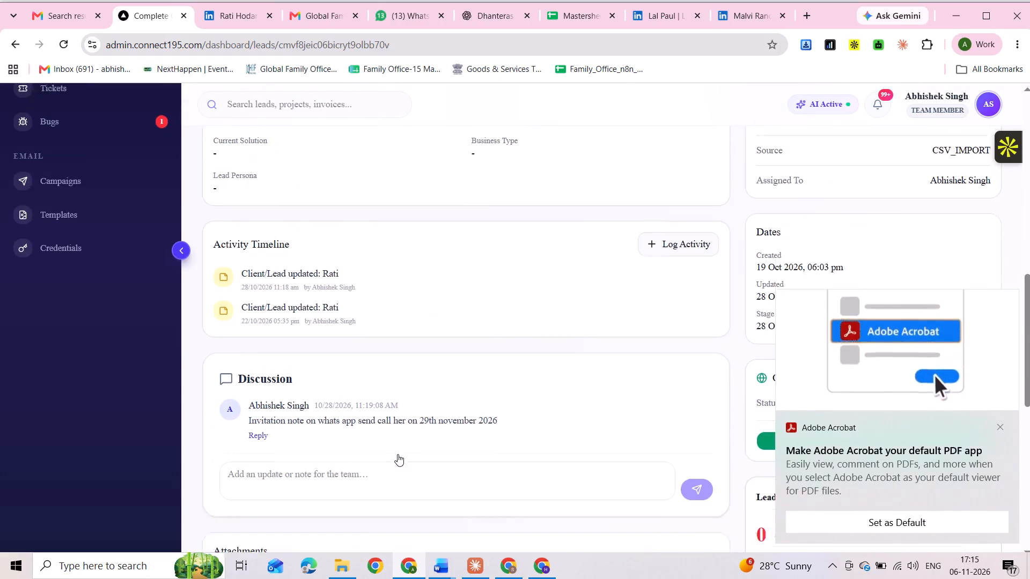
{"action": "scroll", "coordinate": [398, 454], "scroll_direction": "up", "scroll_amount": 11}
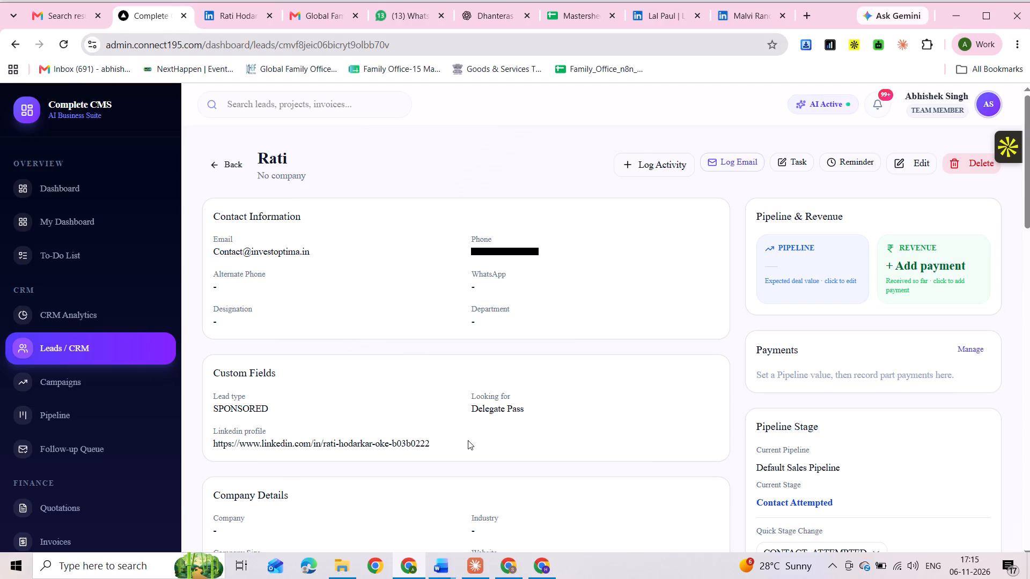
{"action": "scroll", "coordinate": [469, 441], "scroll_direction": "down", "scroll_amount": 1}
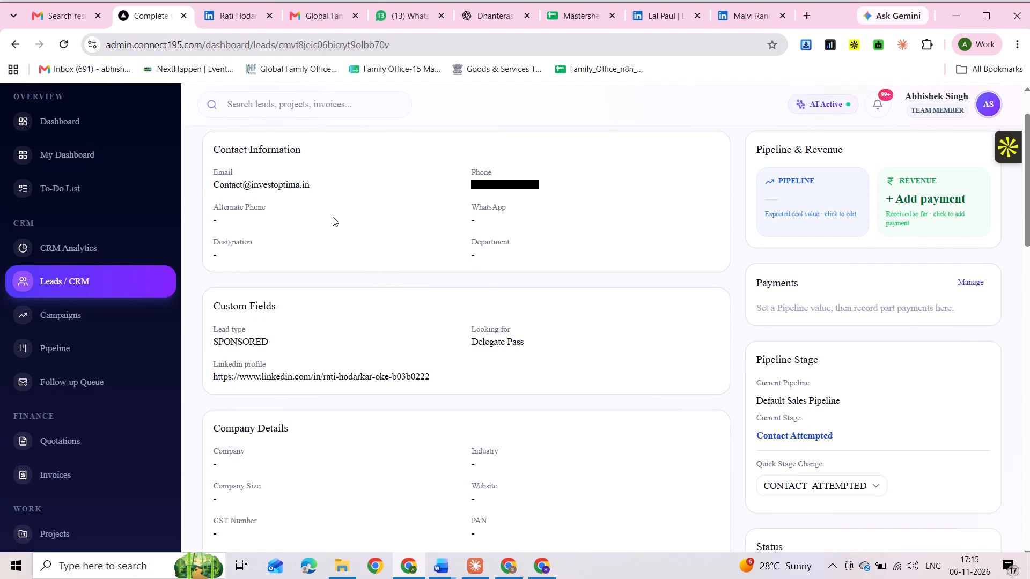
{"action": "scroll", "coordinate": [331, 226], "scroll_direction": "up", "scroll_amount": 1}
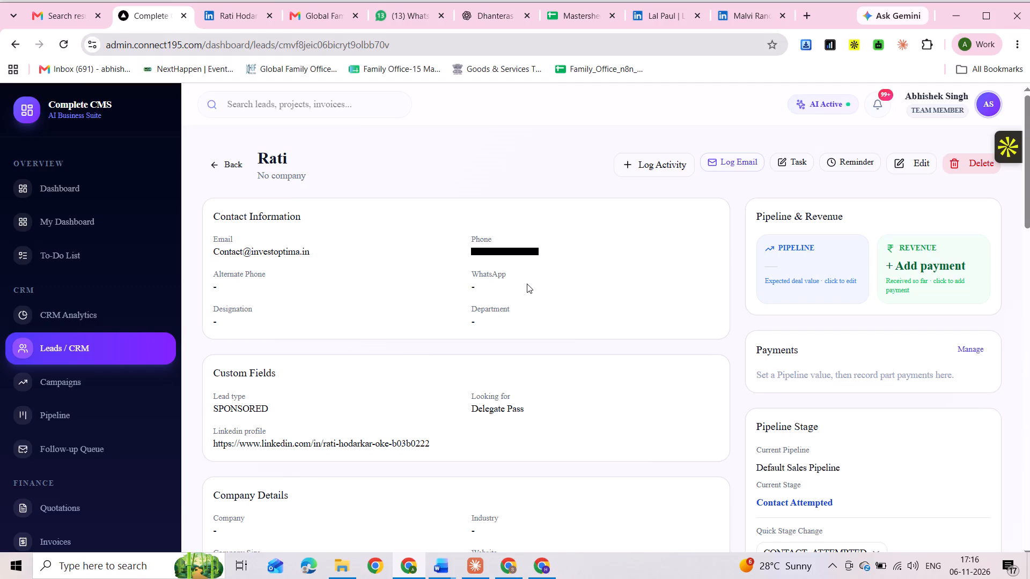
Write a new discussion note on Rati's lead record beginning "follow up on saturda".
{"action": "scroll", "coordinate": [679, 524], "scroll_direction": "down", "scroll_amount": 2}
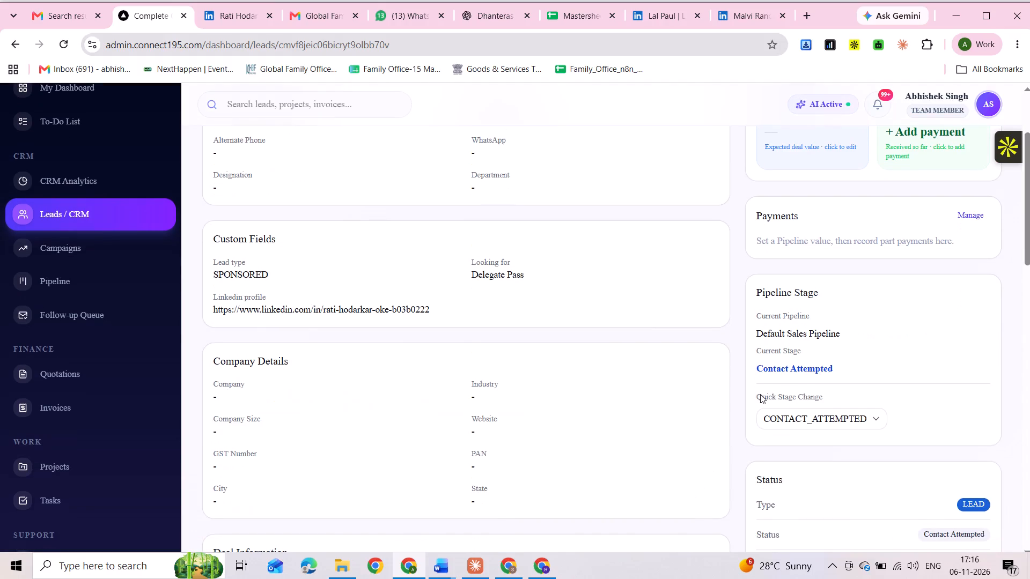
{"action": "scroll", "coordinate": [690, 435], "scroll_direction": "down", "scroll_amount": 5}
{"action": "scroll", "coordinate": [414, 464], "scroll_direction": "down", "scroll_amount": 3}
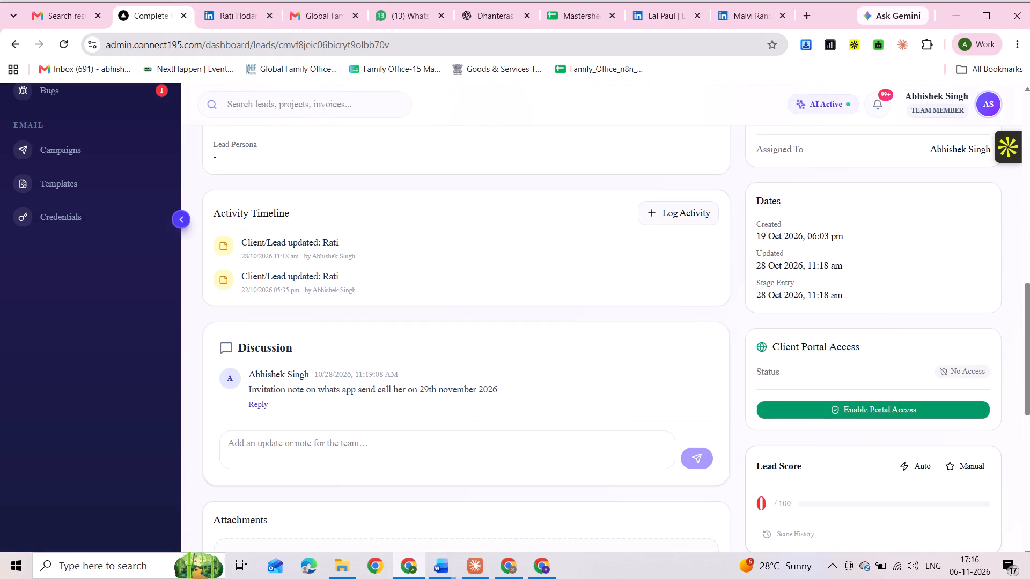
{"action": "left_click", "coordinate": [318, 460]}
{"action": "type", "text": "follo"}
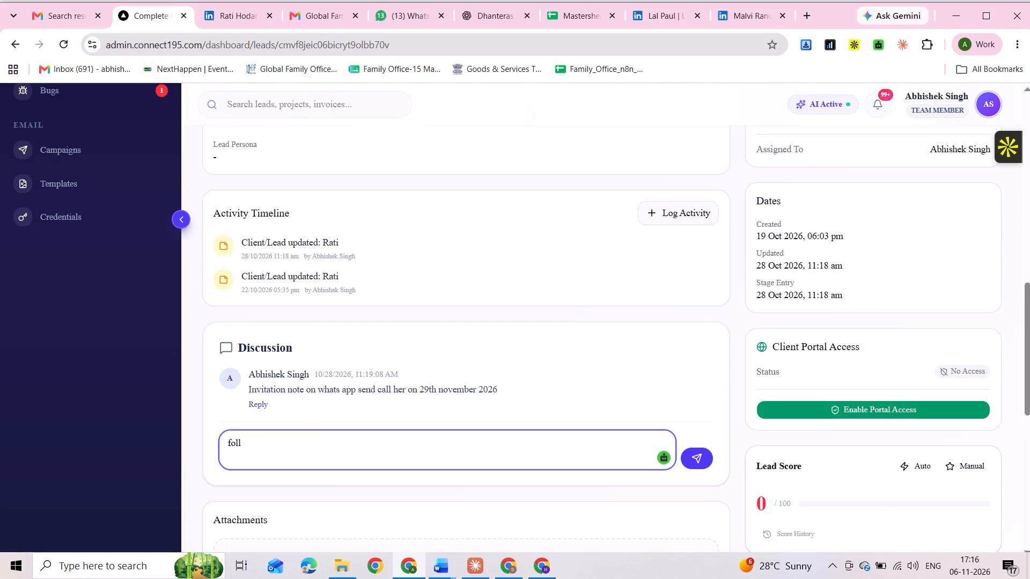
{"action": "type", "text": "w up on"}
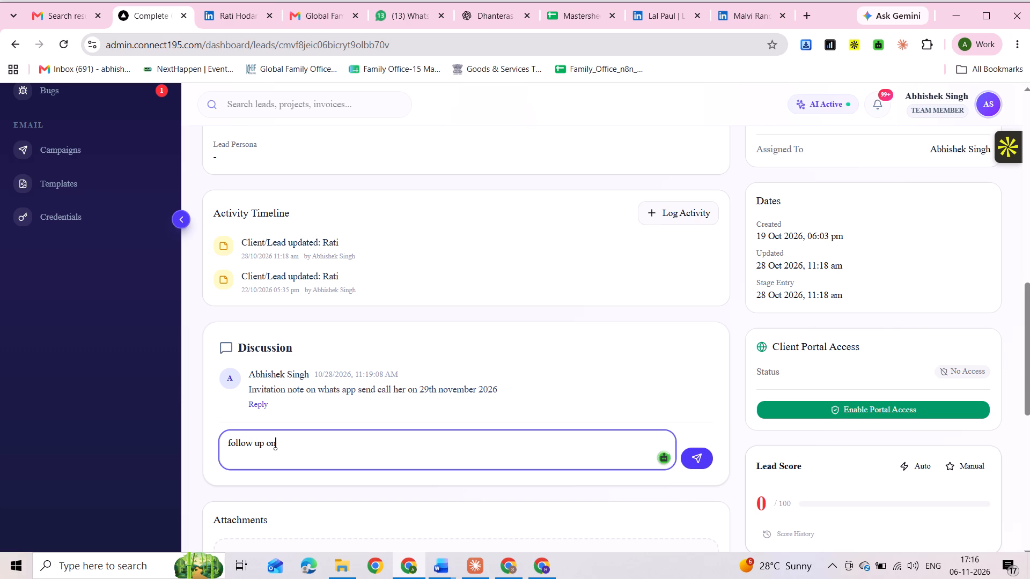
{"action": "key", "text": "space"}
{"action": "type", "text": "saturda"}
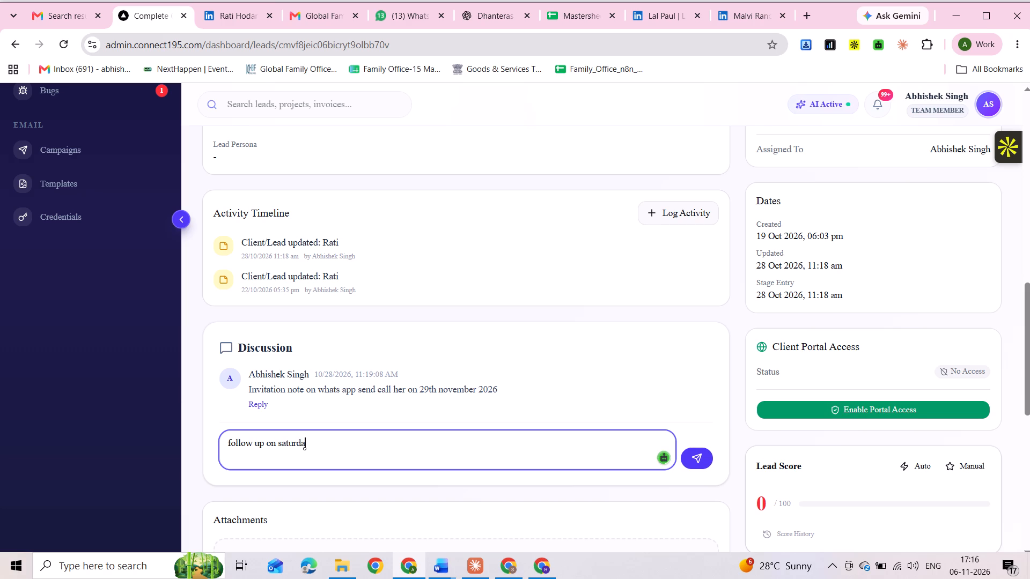
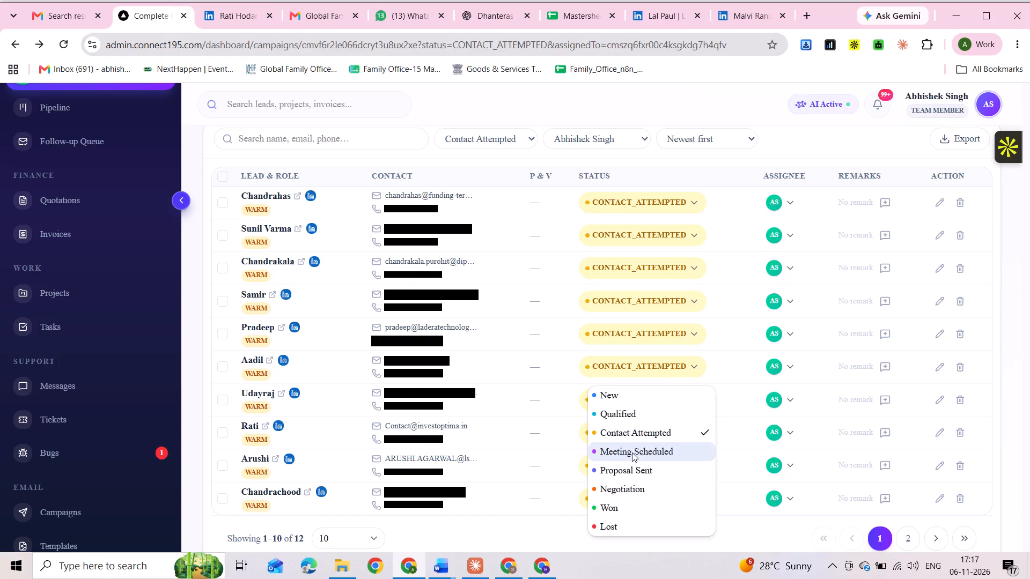
Change Rati's lead status to Meeting Scheduled in the campaign list.
{"action": "left_click", "coordinate": [632, 452]}
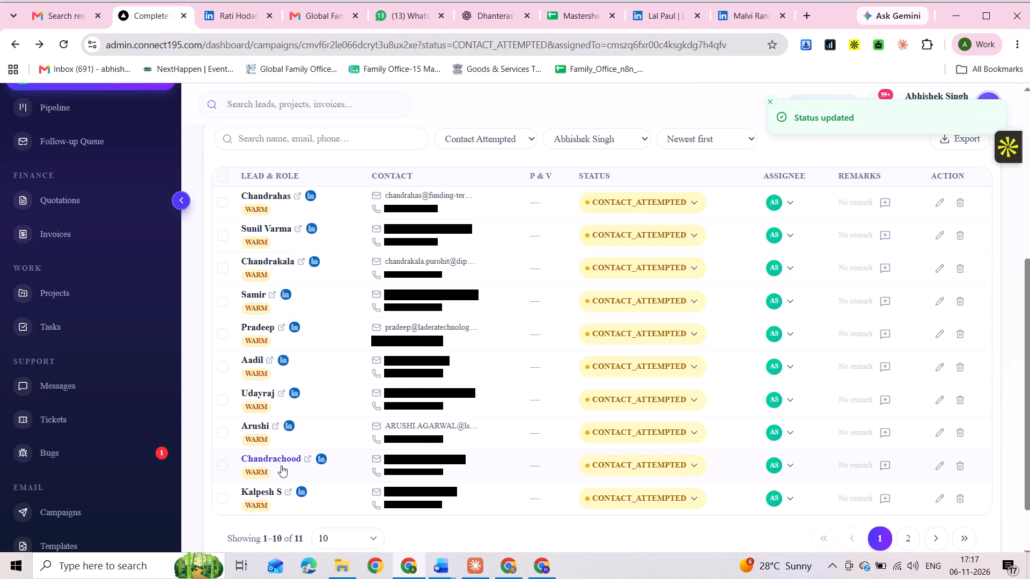
{"action": "left_click", "coordinate": [278, 461]}
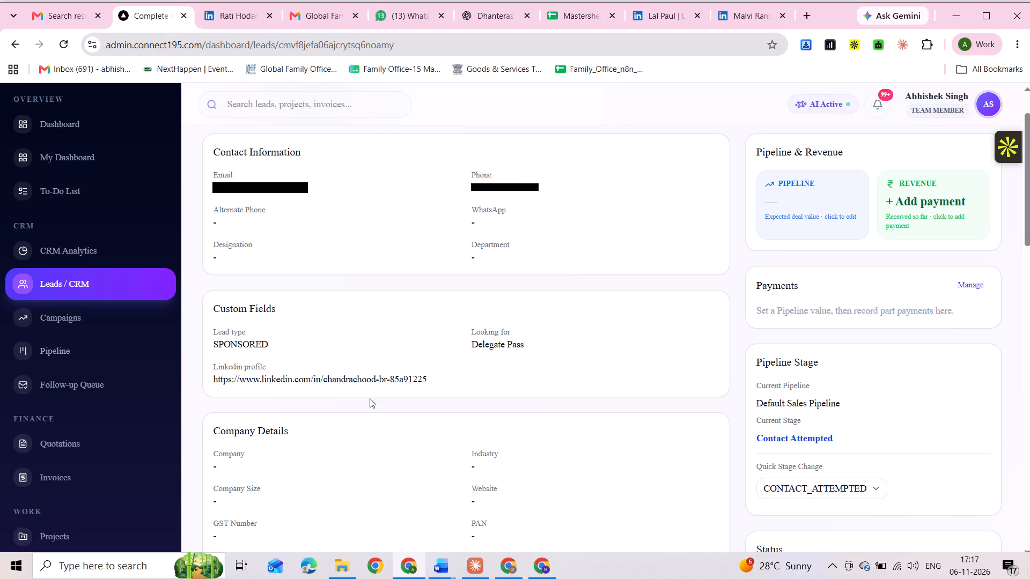
{"action": "scroll", "coordinate": [370, 398], "scroll_direction": "up", "scroll_amount": 2}
{"action": "scroll", "coordinate": [370, 398], "scroll_direction": "down", "scroll_amount": 2}
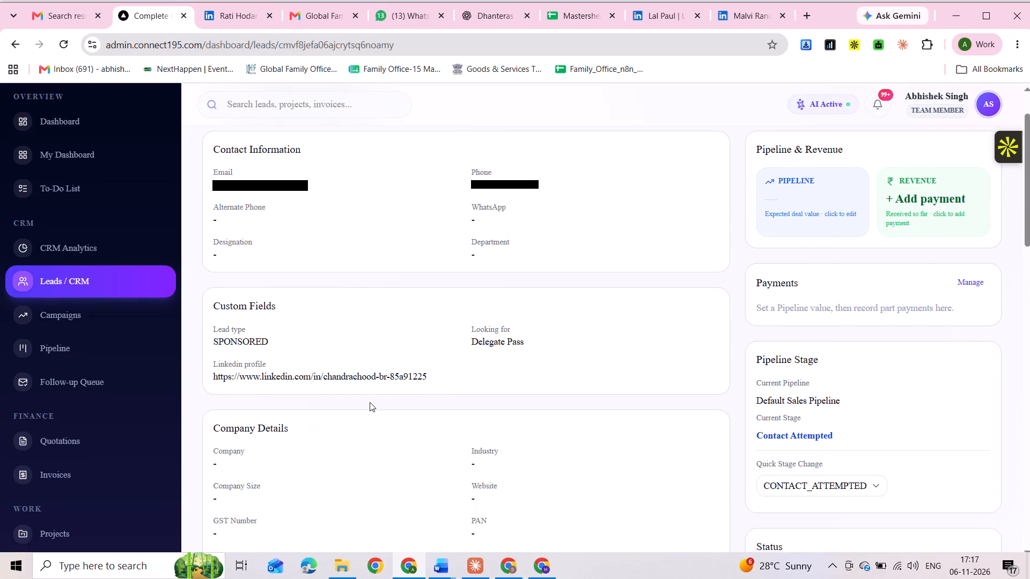
{"action": "scroll", "coordinate": [370, 407], "scroll_direction": "down", "scroll_amount": 2}
{"action": "scroll", "coordinate": [370, 408], "scroll_direction": "up", "scroll_amount": 1}
{"action": "scroll", "coordinate": [370, 409], "scroll_direction": "down", "scroll_amount": 1}
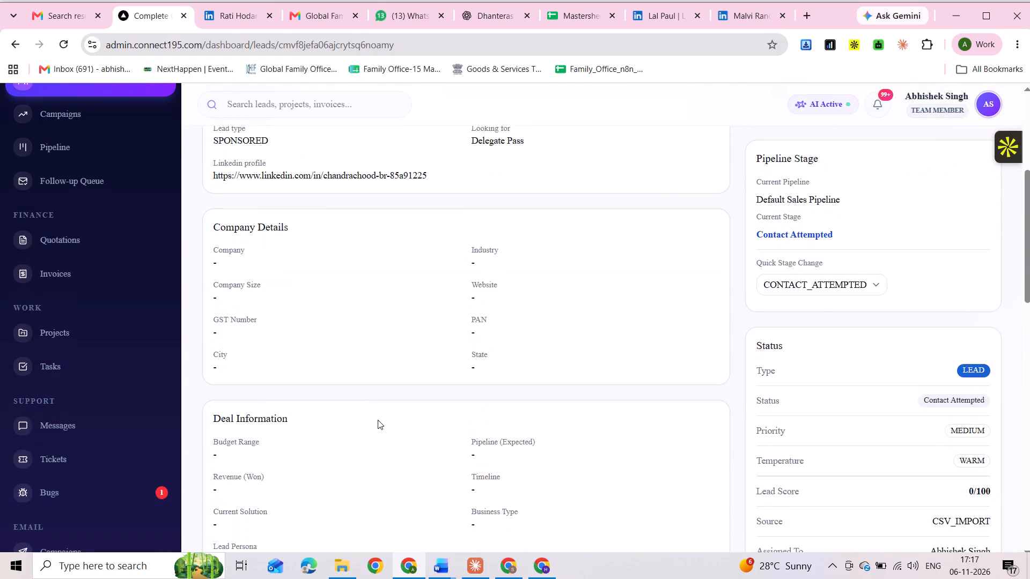
{"action": "scroll", "coordinate": [378, 420], "scroll_direction": "up", "scroll_amount": 1}
{"action": "scroll", "coordinate": [378, 420], "scroll_direction": "down", "scroll_amount": 6}
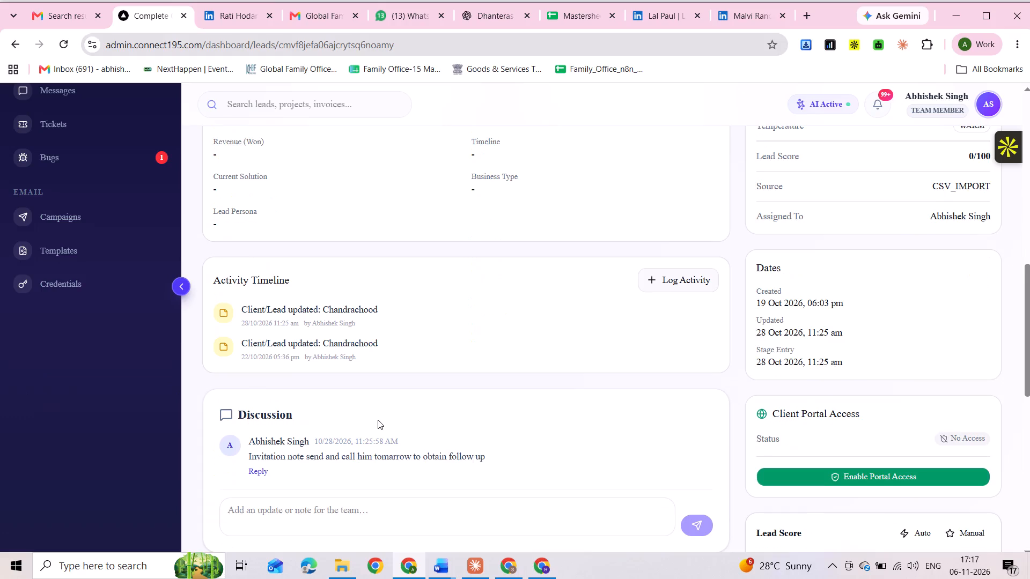
{"action": "scroll", "coordinate": [378, 420], "scroll_direction": "down", "scroll_amount": 2}
{"action": "scroll", "coordinate": [378, 420], "scroll_direction": "up", "scroll_amount": 1}
{"action": "scroll", "coordinate": [378, 420], "scroll_direction": "down", "scroll_amount": 1}
{"action": "scroll", "coordinate": [378, 420], "scroll_direction": "up", "scroll_amount": 3}
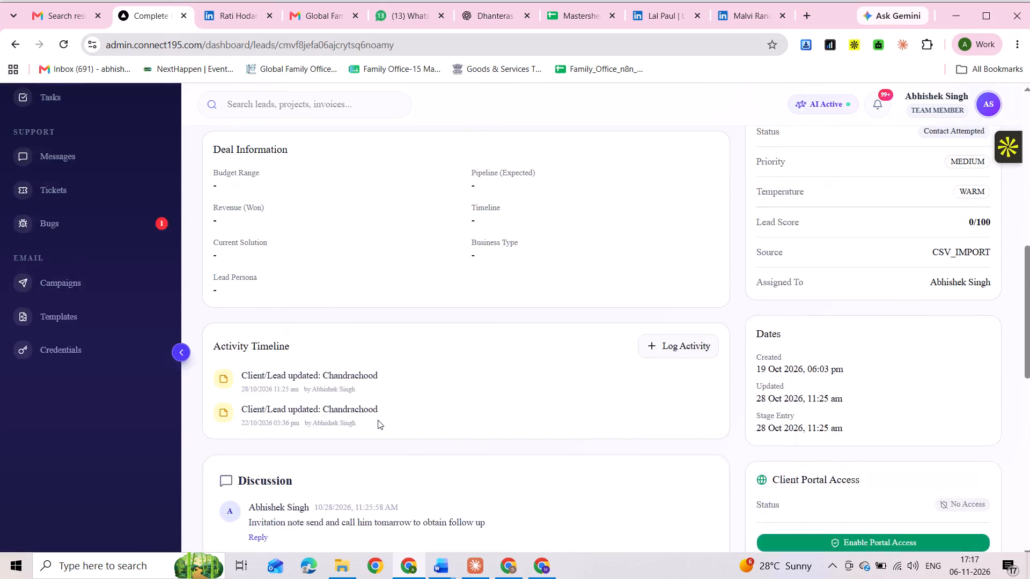
{"action": "scroll", "coordinate": [378, 420], "scroll_direction": "up", "scroll_amount": 8}
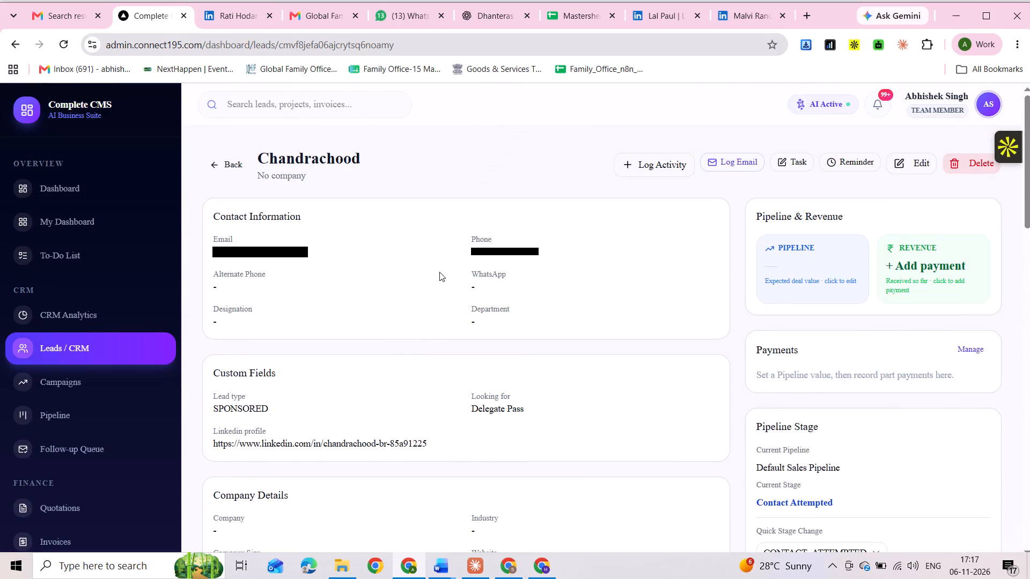
Re-examine the activity timeline, discussion note, and deal and company details in Chandrachood's lead record.
{"action": "scroll", "coordinate": [459, 285], "scroll_direction": "down", "scroll_amount": 11}
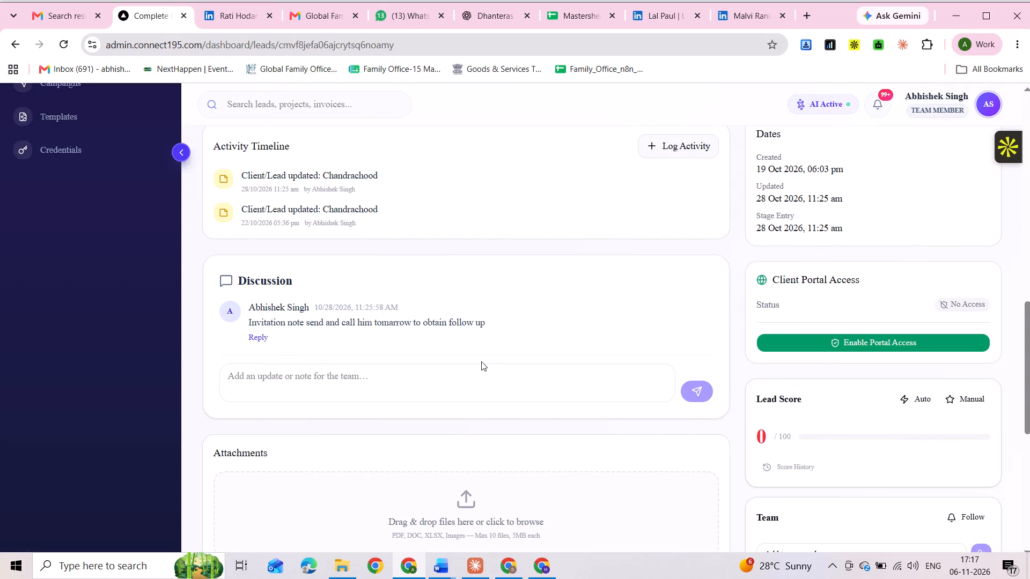
{"action": "scroll", "coordinate": [481, 361], "scroll_direction": "up", "scroll_amount": 1}
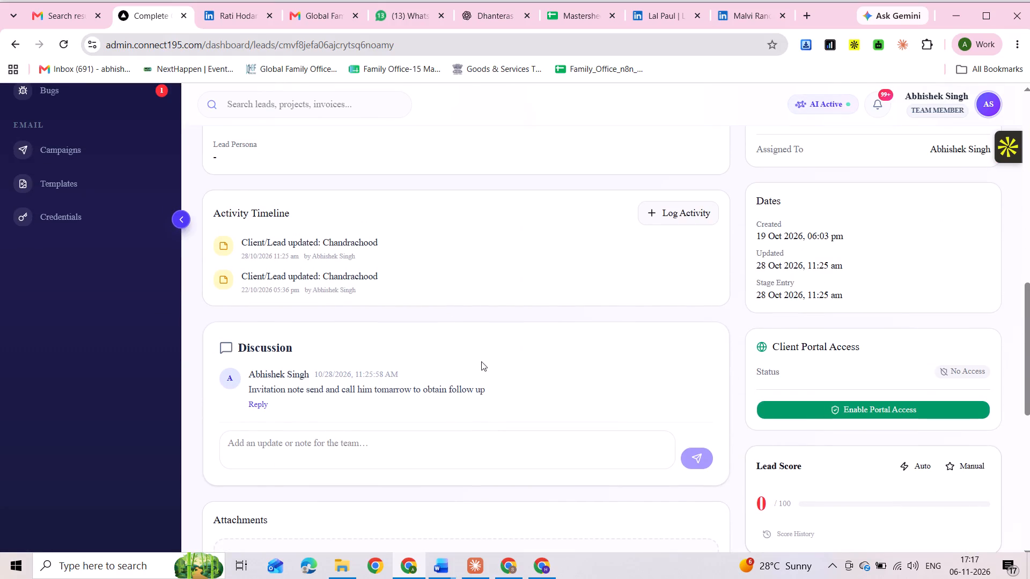
{"action": "scroll", "coordinate": [481, 361], "scroll_direction": "up", "scroll_amount": 1}
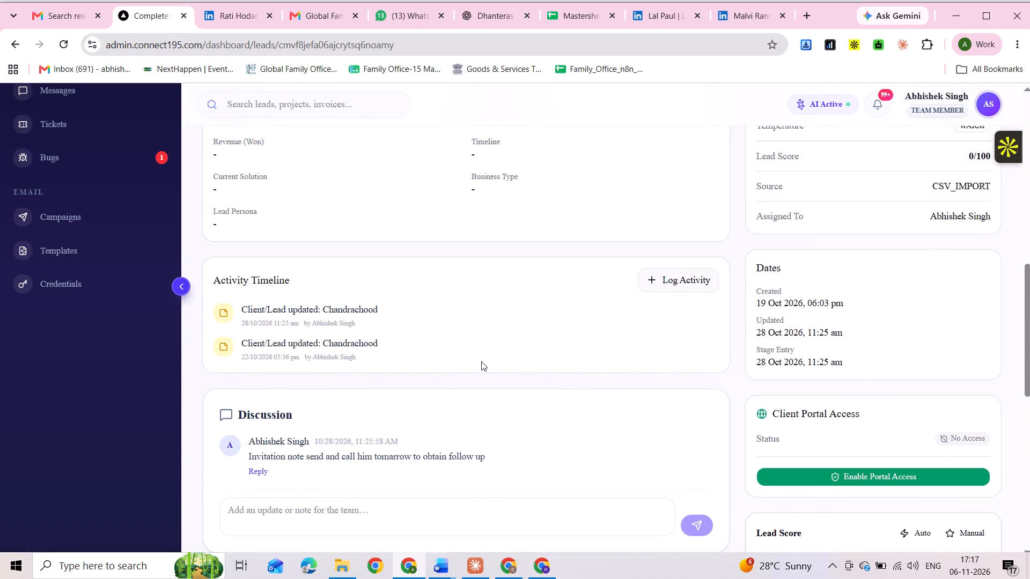
{"action": "scroll", "coordinate": [481, 361], "scroll_direction": "up", "scroll_amount": 2}
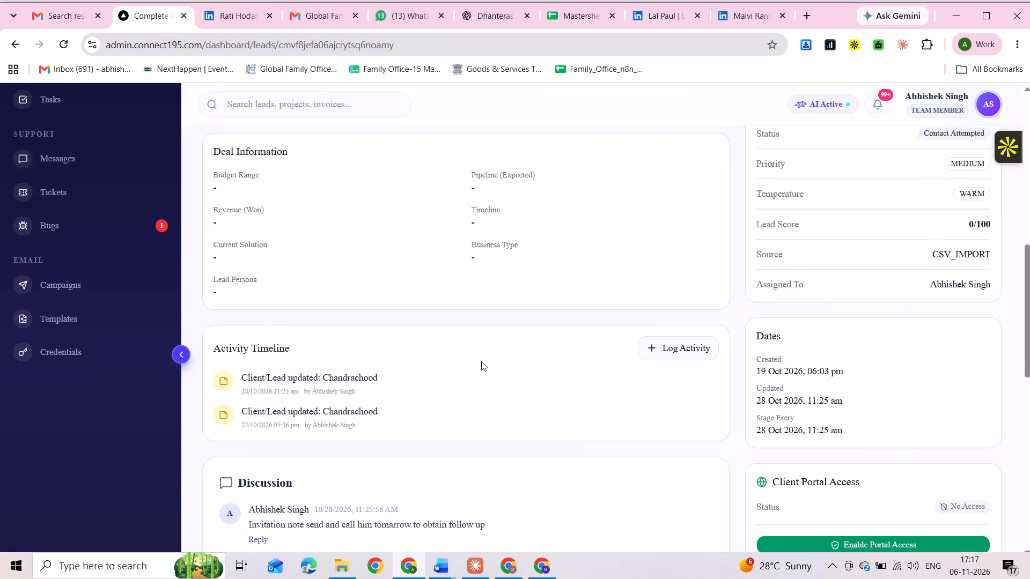
{"action": "scroll", "coordinate": [481, 361], "scroll_direction": "up", "scroll_amount": 2}
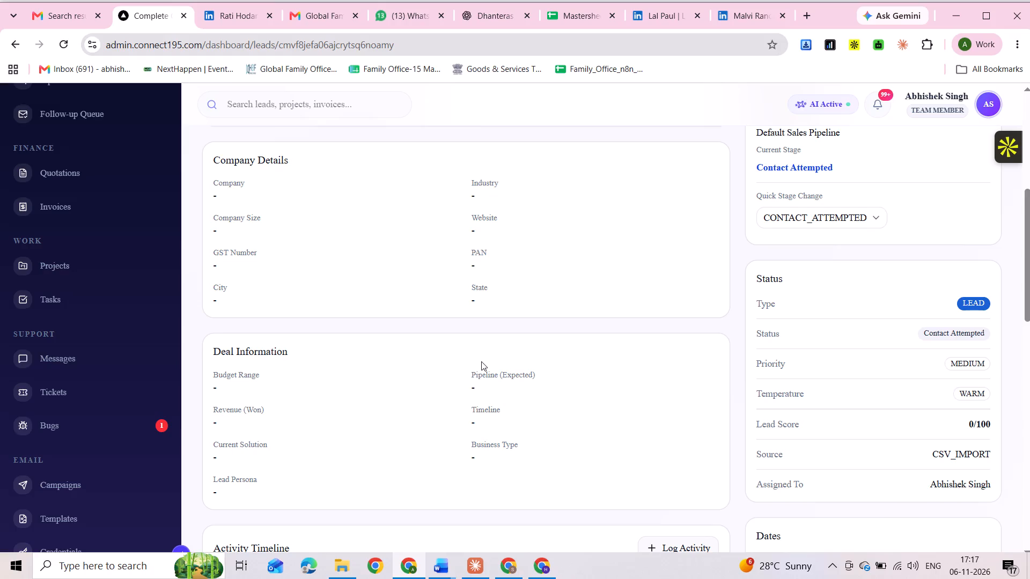
{"action": "scroll", "coordinate": [481, 361], "scroll_direction": "up", "scroll_amount": 8}
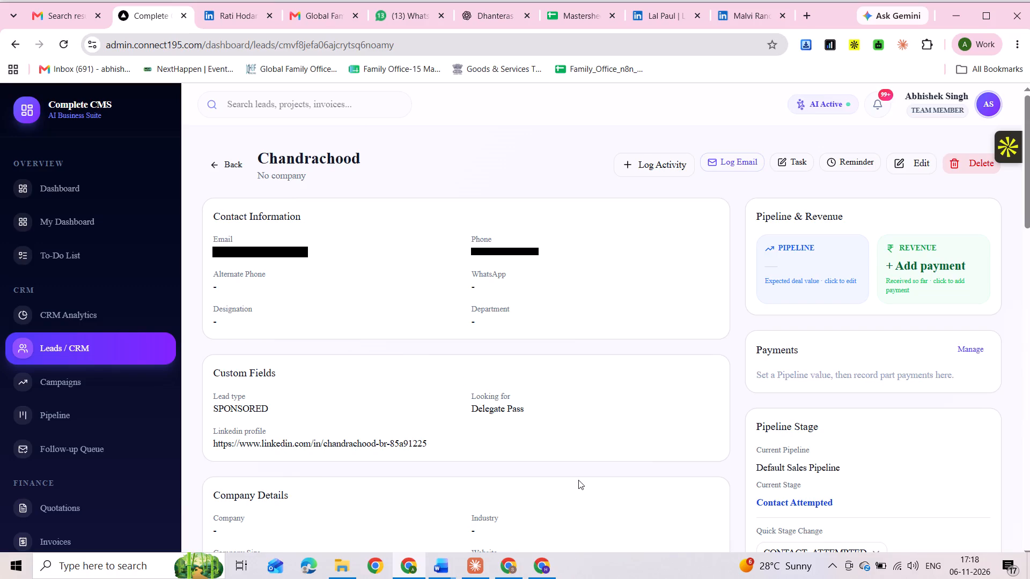
{"action": "scroll", "coordinate": [551, 421], "scroll_direction": "down", "scroll_amount": 4}
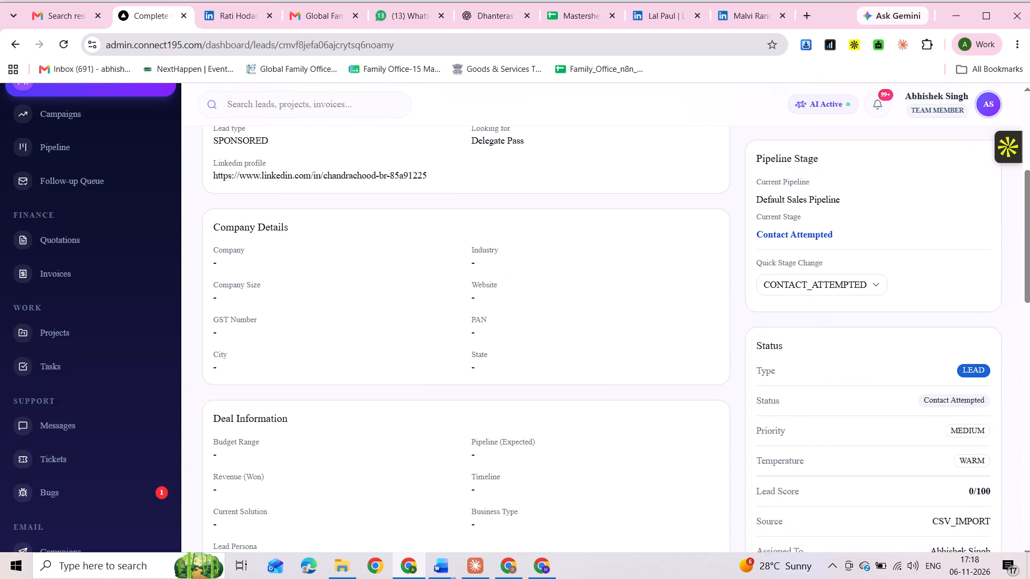
{"action": "scroll", "coordinate": [473, 444], "scroll_direction": "up", "scroll_amount": 4}
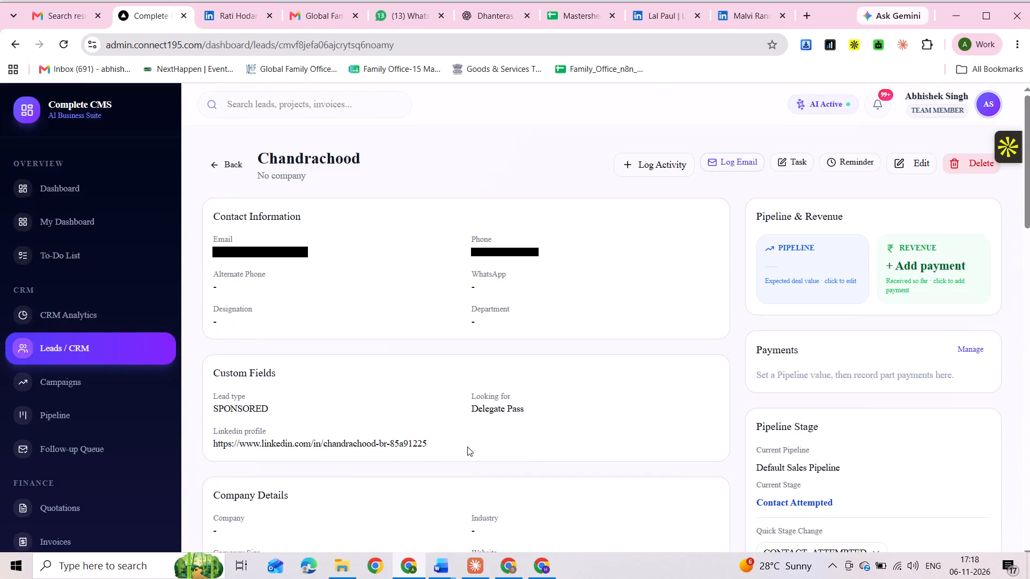
{"action": "scroll", "coordinate": [466, 456], "scroll_direction": "up", "scroll_amount": 4}
{"action": "left_click", "coordinate": [432, 445]}
{"action": "left_click_drag", "start_coordinate": [394, 450], "coordinate": [339, 451]}
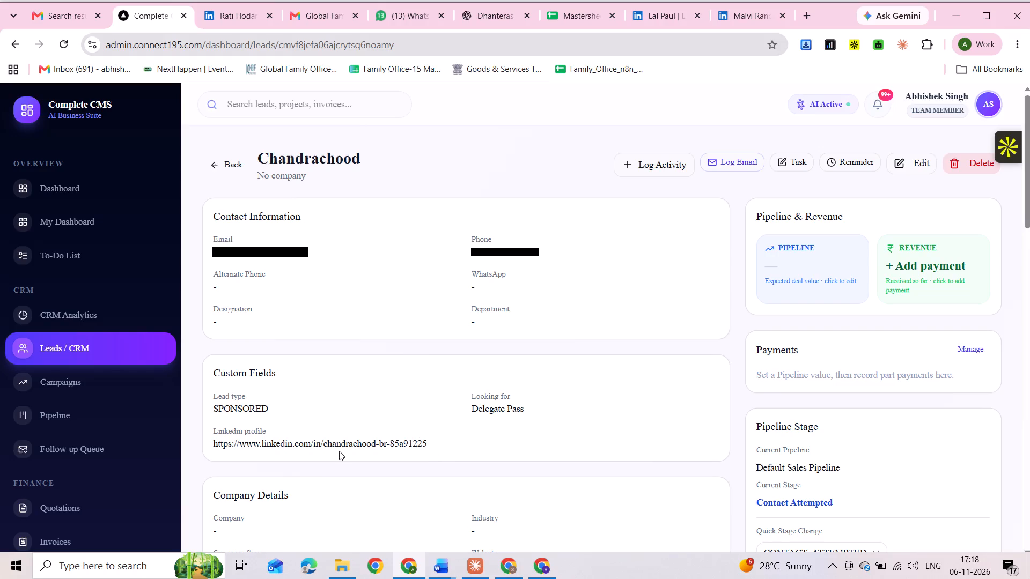
{"action": "left_click_drag", "start_coordinate": [339, 451], "coordinate": [235, 447]}
{"action": "left_click", "coordinate": [450, 436]}
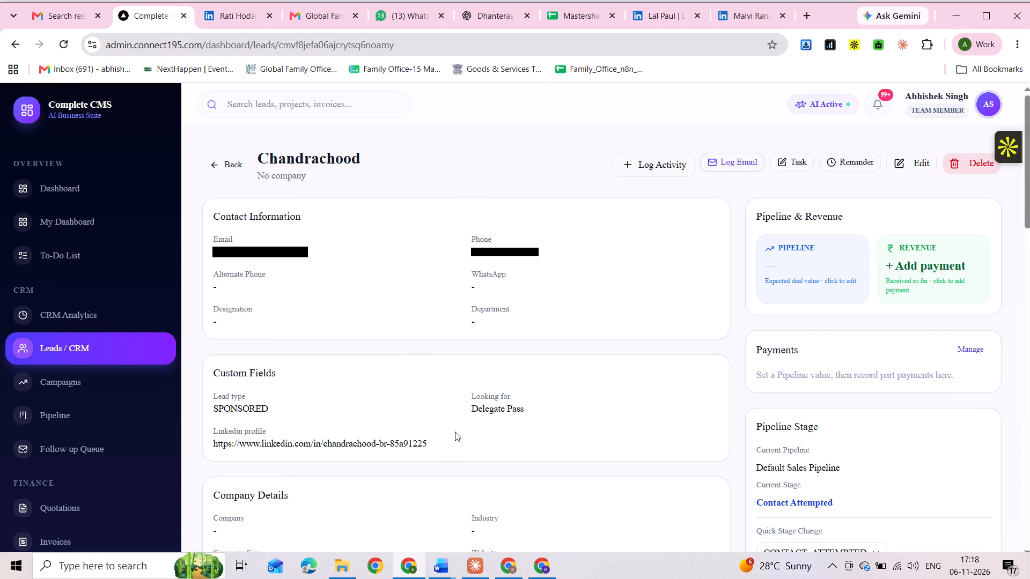
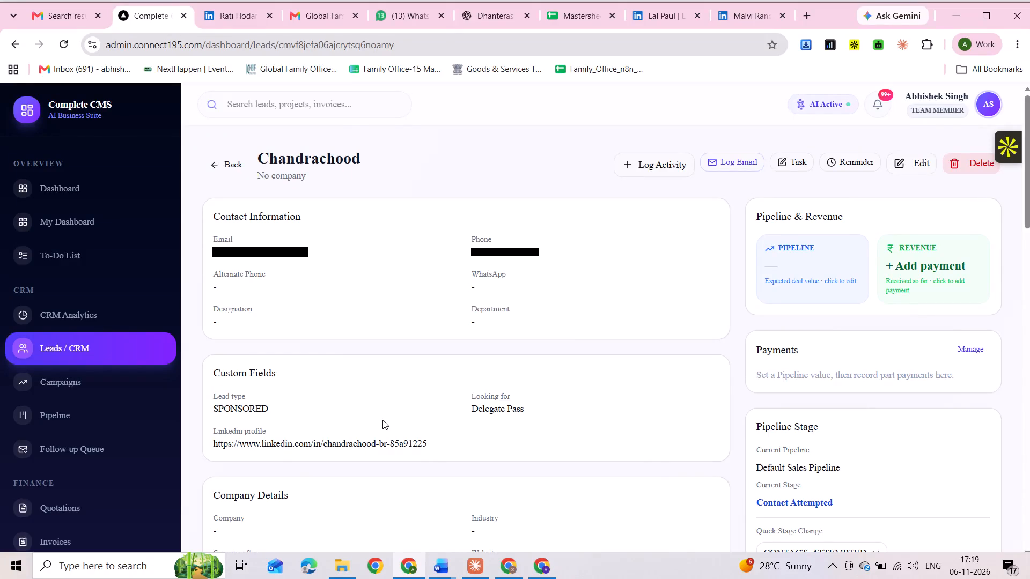
Re-examine Chandrachood's contact information, custom fields, company and deal details, pipeline stage, activity timeline and discussion note.
{"action": "scroll", "coordinate": [434, 476], "scroll_direction": "down", "scroll_amount": 10}
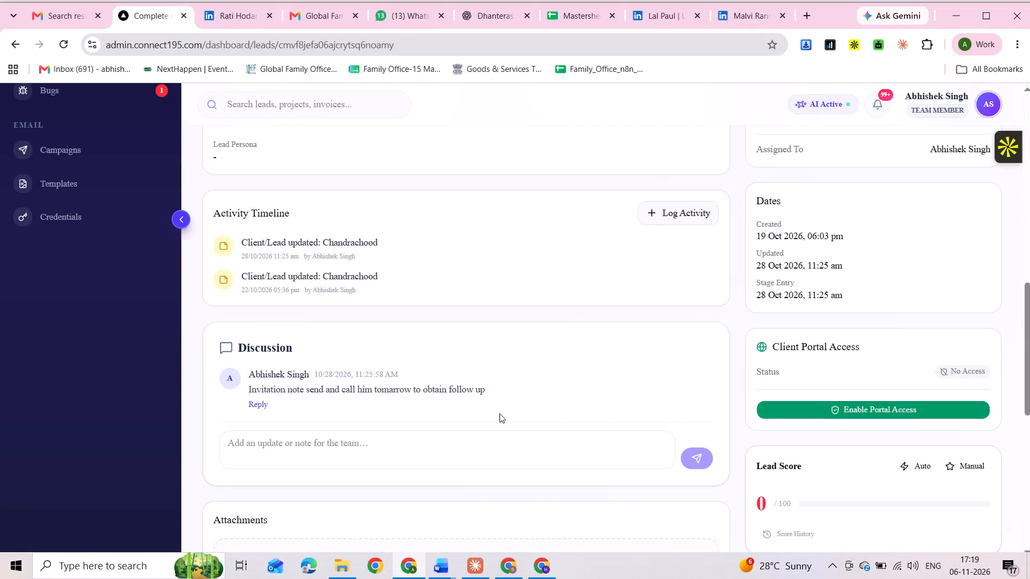
{"action": "scroll", "coordinate": [498, 430], "scroll_direction": "up", "scroll_amount": 11}
{"action": "scroll", "coordinate": [471, 503], "scroll_direction": "down", "scroll_amount": 7}
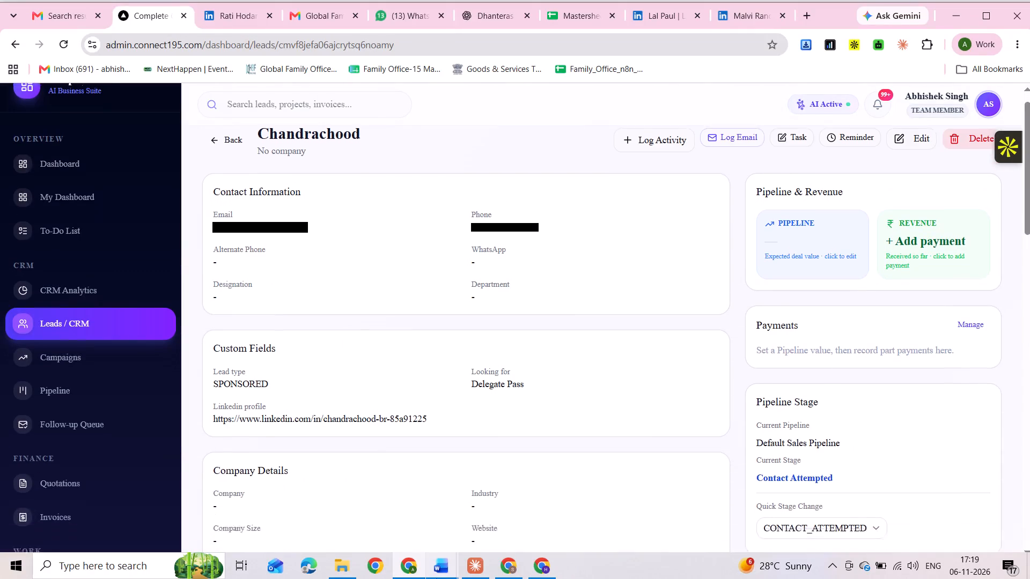
{"action": "scroll", "coordinate": [436, 578], "scroll_direction": "down", "scroll_amount": 4}
{"action": "scroll", "coordinate": [432, 574], "scroll_direction": "up", "scroll_amount": 1}
{"action": "scroll", "coordinate": [432, 574], "scroll_direction": "down", "scroll_amount": 4}
{"action": "scroll", "coordinate": [464, 425], "scroll_direction": "down", "scroll_amount": 9}
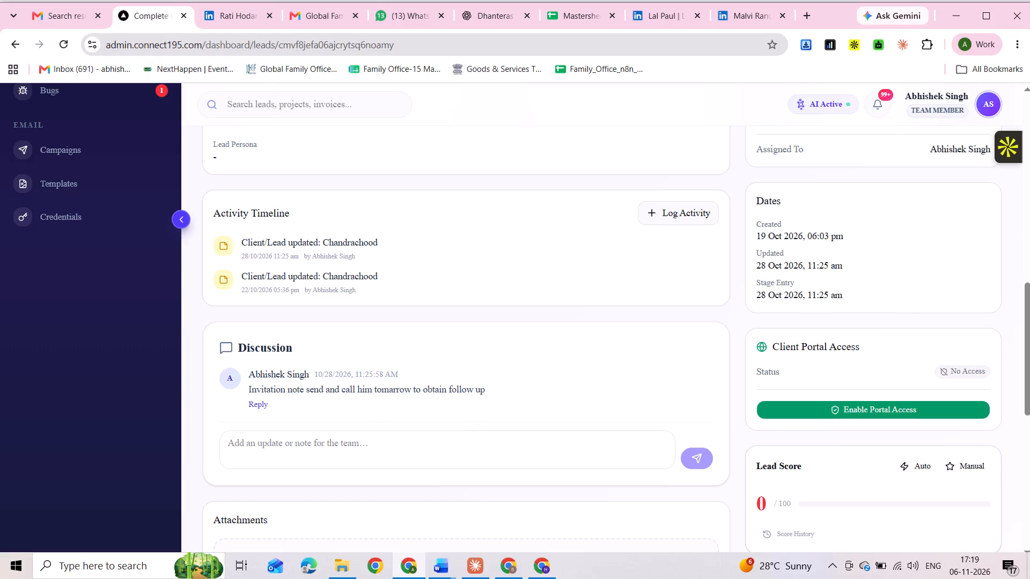
{"action": "scroll", "coordinate": [411, 383], "scroll_direction": "up", "scroll_amount": 9}
{"action": "scroll", "coordinate": [412, 430], "scroll_direction": "up", "scroll_amount": 5}
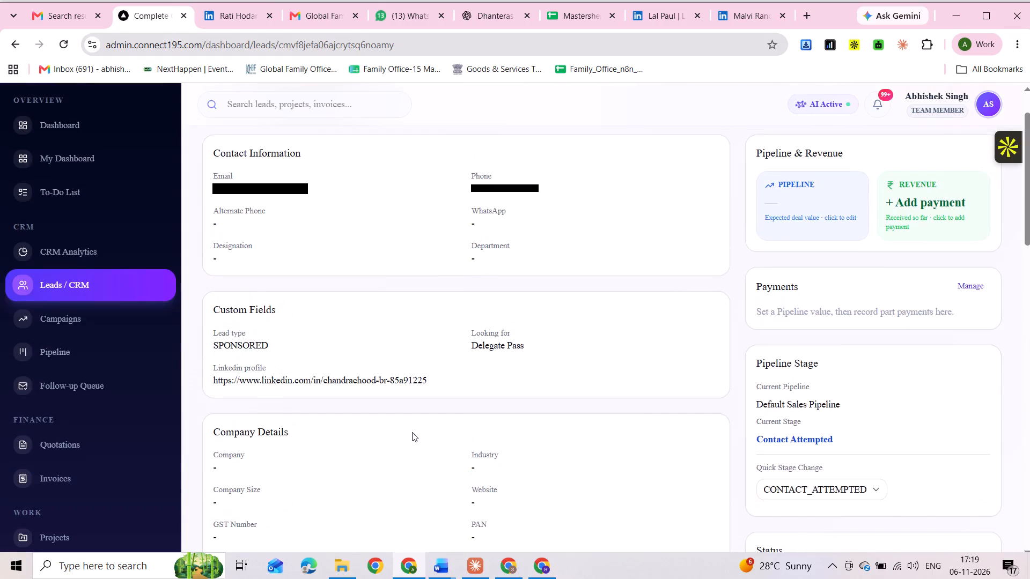
{"action": "scroll", "coordinate": [412, 432], "scroll_direction": "up", "scroll_amount": 6}
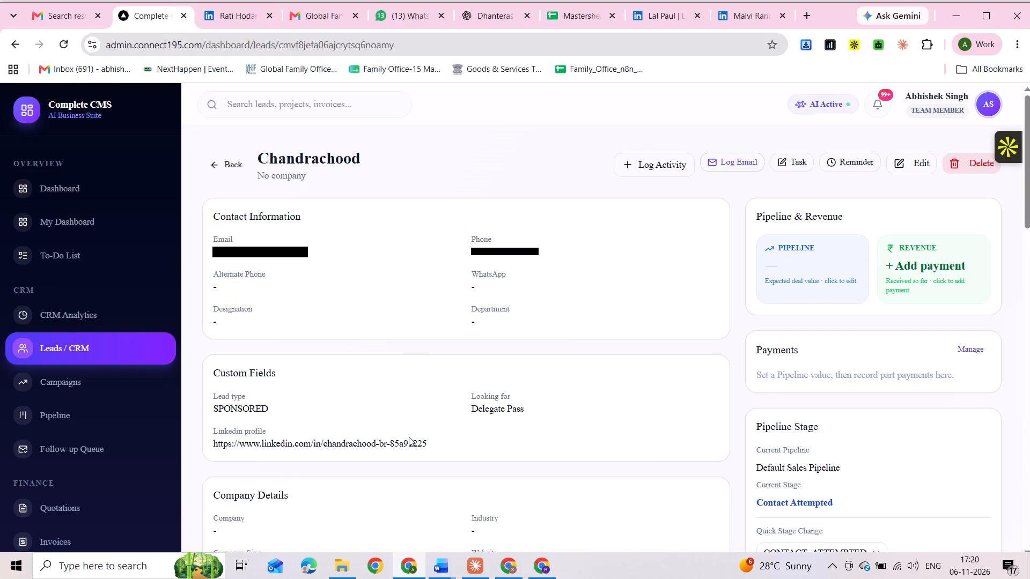
{"action": "scroll", "coordinate": [403, 444], "scroll_direction": "down", "scroll_amount": 3}
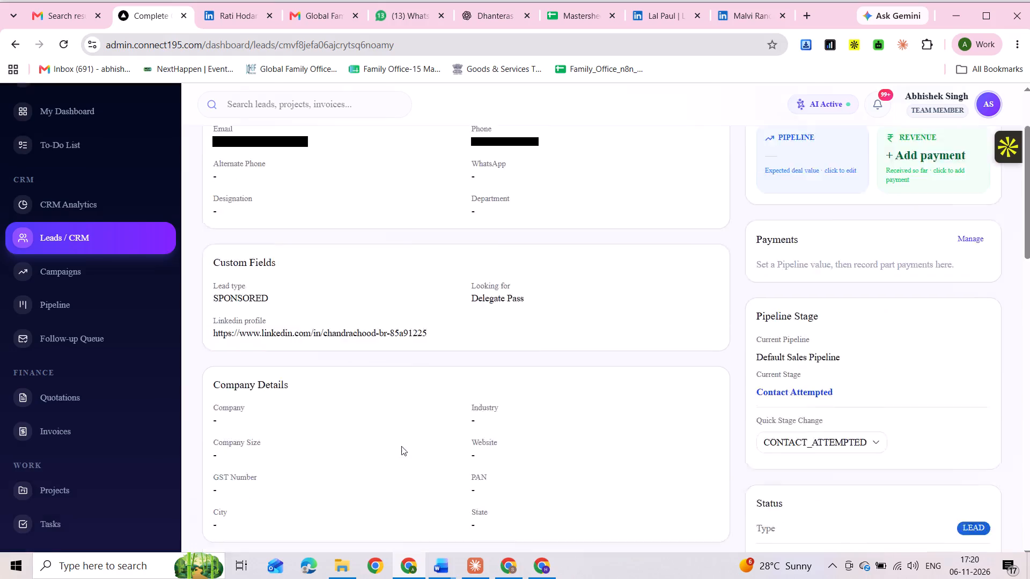
{"action": "scroll", "coordinate": [405, 442], "scroll_direction": "down", "scroll_amount": 1}
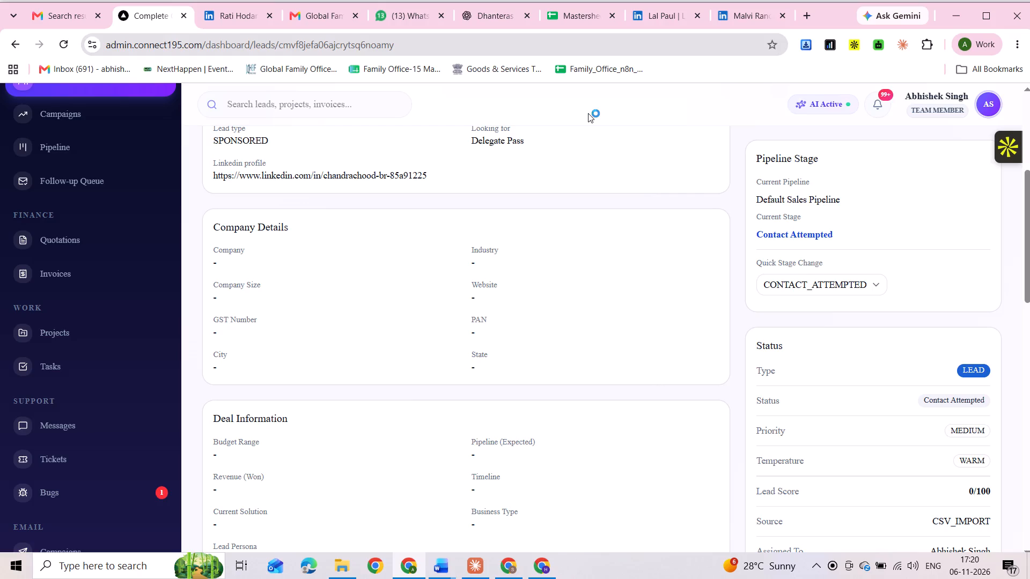
{"action": "scroll", "coordinate": [482, 364], "scroll_direction": "up", "scroll_amount": 6}
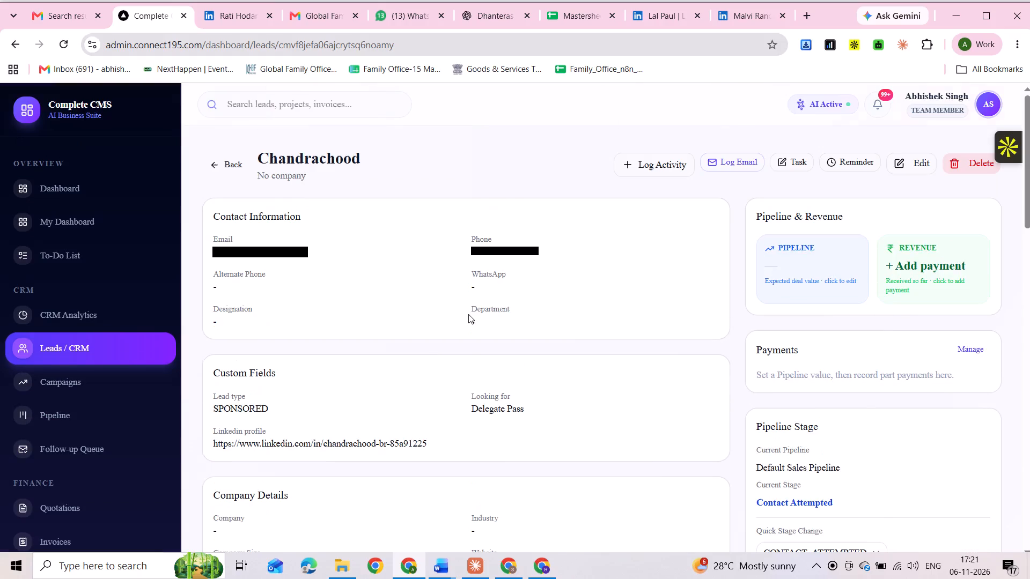
{"action": "scroll", "coordinate": [468, 314], "scroll_direction": "up", "scroll_amount": 6}
Return to the campaign's lead list and filter it by Negotiation status to review those leads.
{"action": "left_click", "coordinate": [220, 165]}
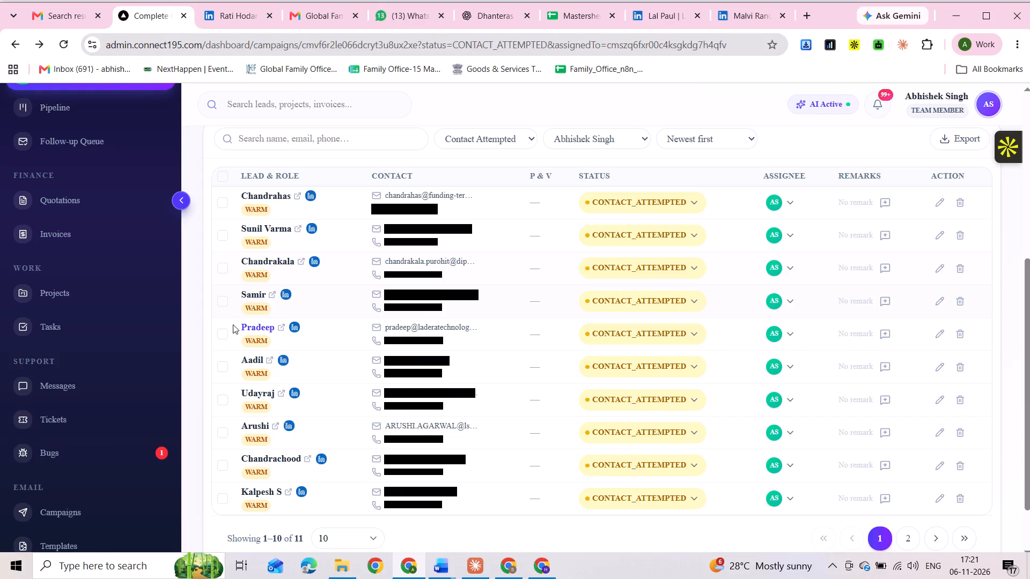
{"action": "scroll", "coordinate": [287, 426], "scroll_direction": "down", "scroll_amount": 2}
{"action": "scroll", "coordinate": [308, 350], "scroll_direction": "up", "scroll_amount": 4}
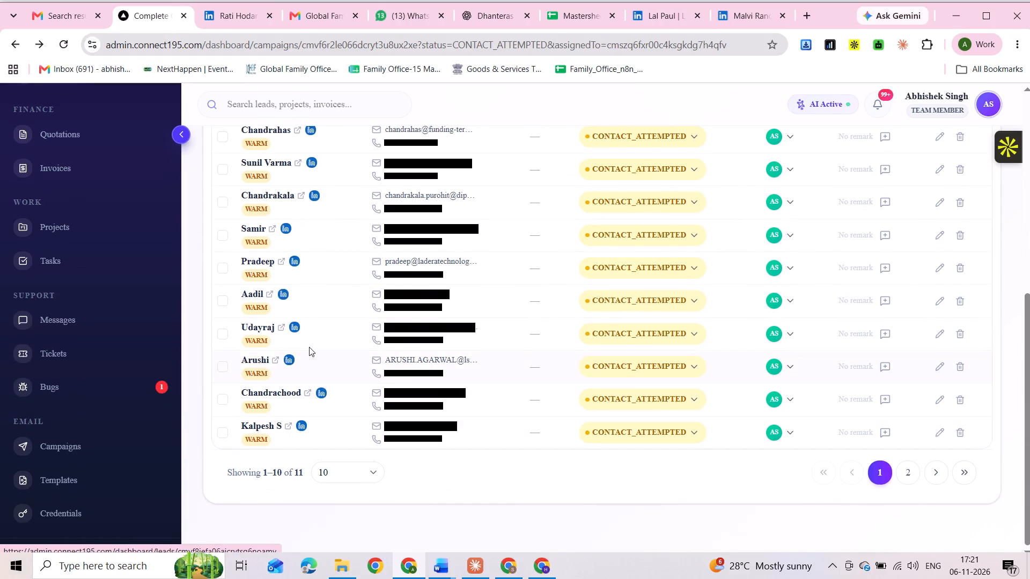
{"action": "left_click", "coordinate": [502, 344]}
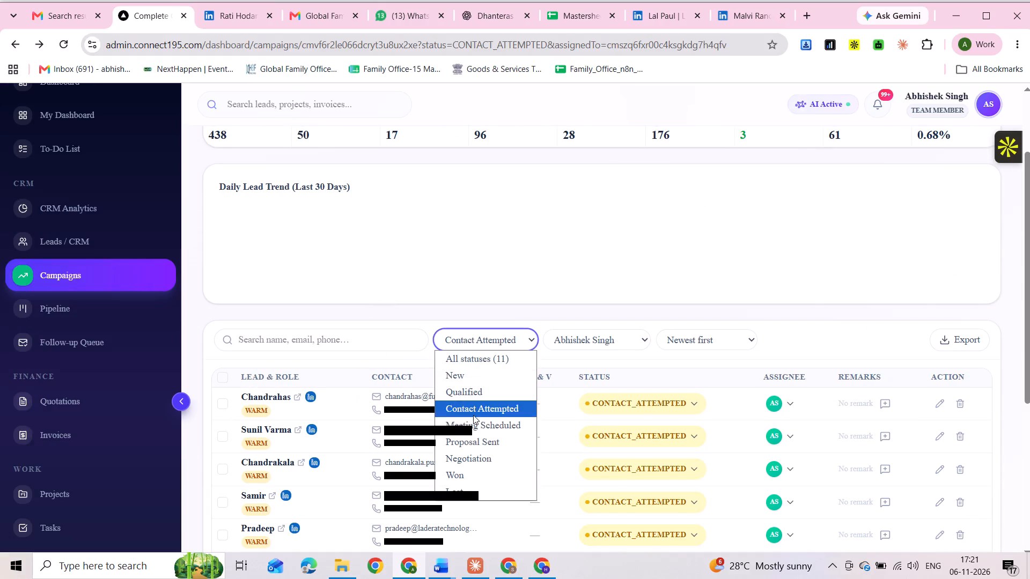
{"action": "double_click", "coordinate": [464, 461]}
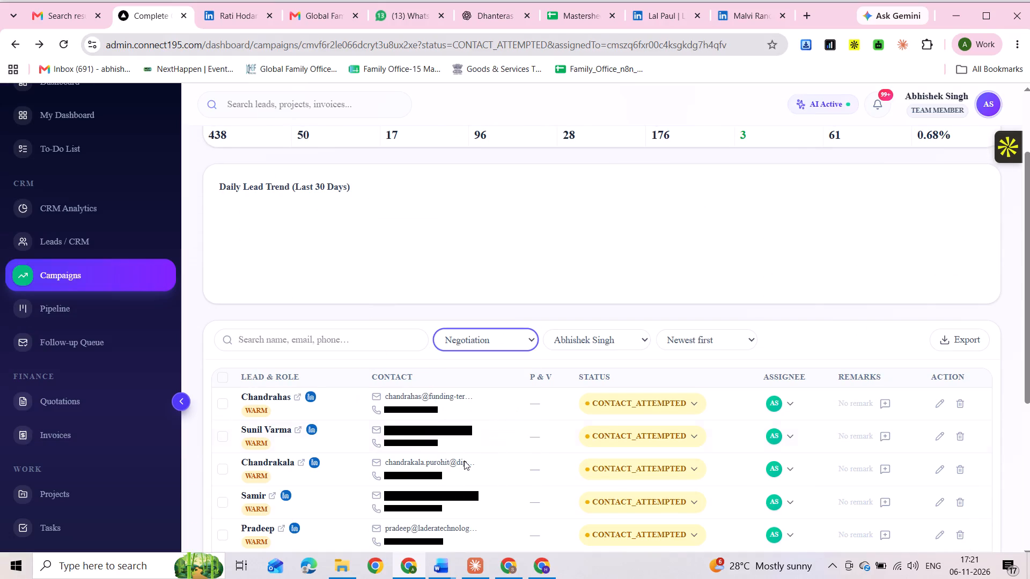
{"action": "scroll", "coordinate": [473, 439], "scroll_direction": "down", "scroll_amount": 3}
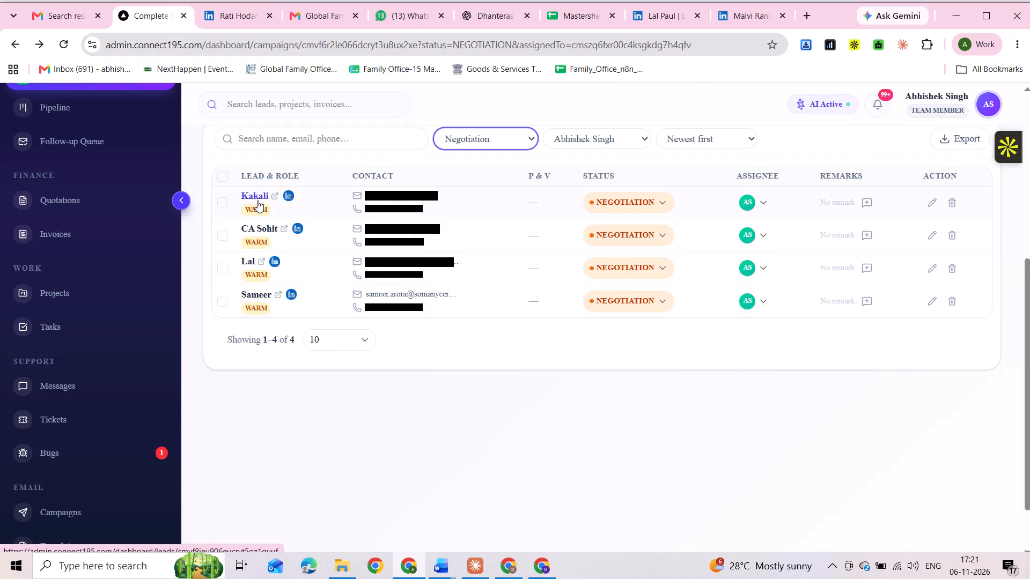
Reopen the Linkedin-family-office-leads-v2 campaign from the list of all campaigns.
{"action": "scroll", "coordinate": [183, 217], "scroll_direction": "up", "scroll_amount": 4}
{"action": "left_click", "coordinate": [69, 344]}
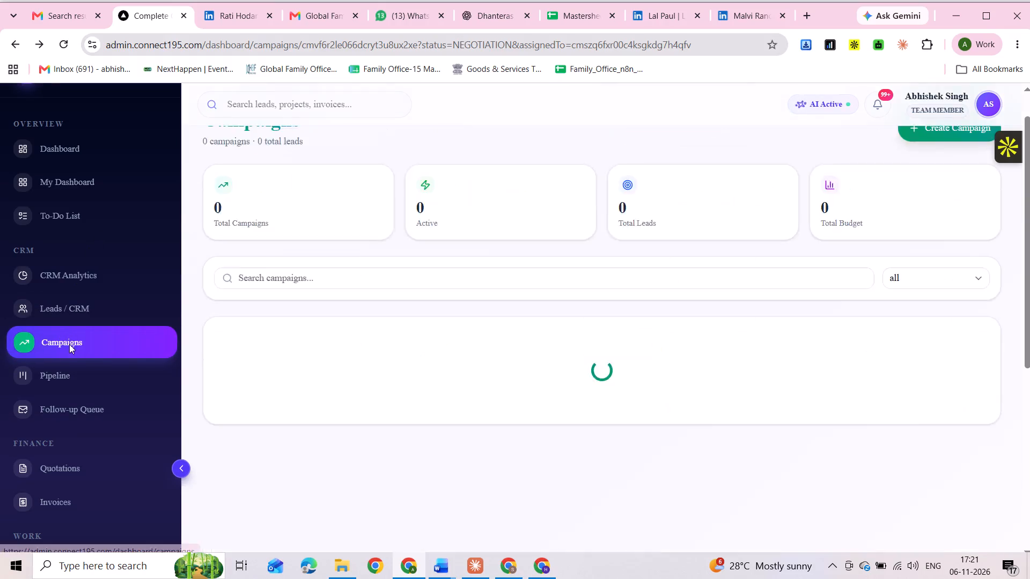
{"action": "scroll", "coordinate": [337, 316], "scroll_direction": "down", "scroll_amount": 2}
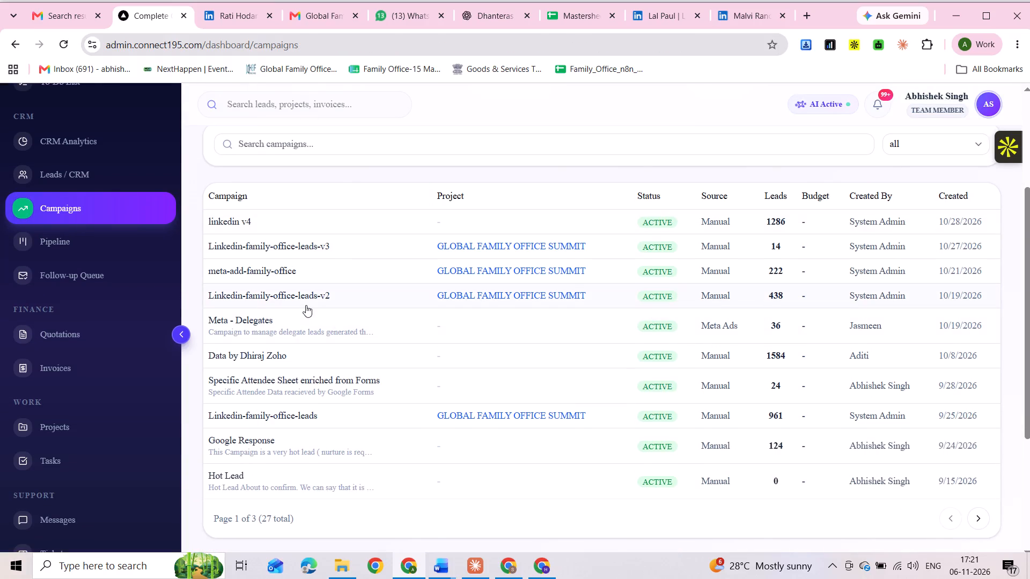
{"action": "left_click", "coordinate": [289, 296]}
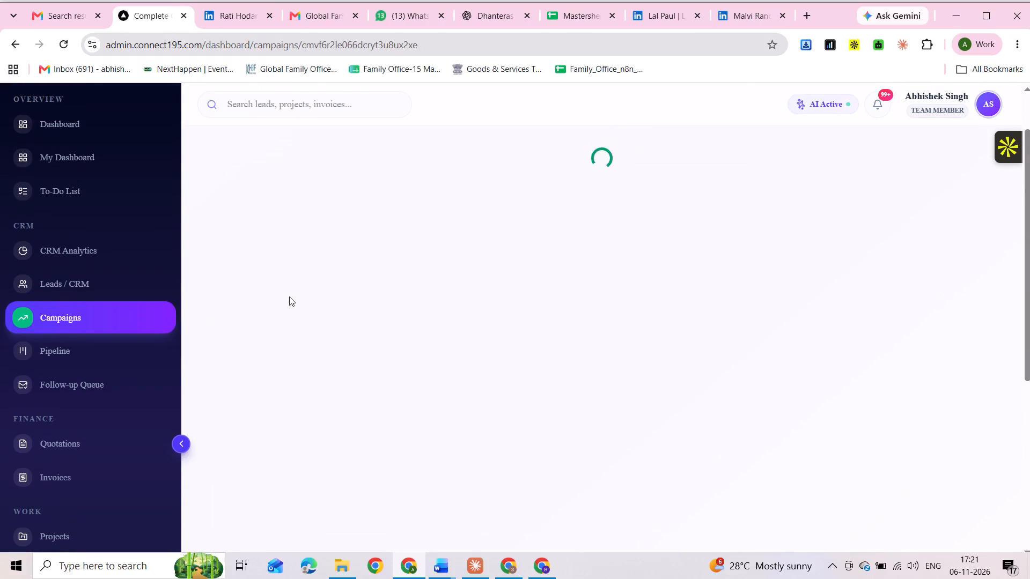
Filter the campaign's leads to status New and assignee Unassigned.
{"action": "scroll", "coordinate": [429, 291], "scroll_direction": "down", "scroll_amount": 3}
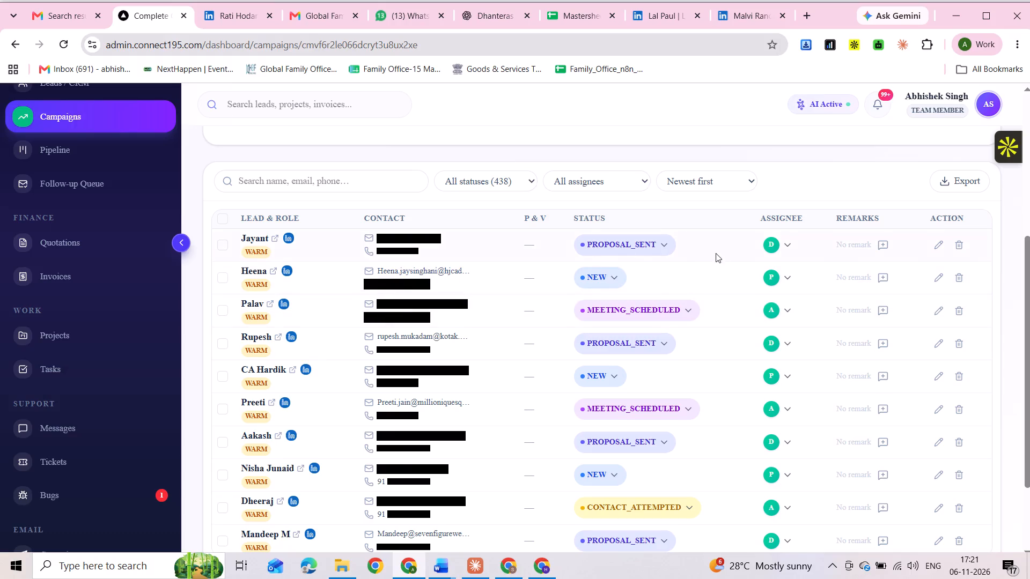
{"action": "left_click", "coordinate": [498, 185]}
{"action": "double_click", "coordinate": [477, 209]}
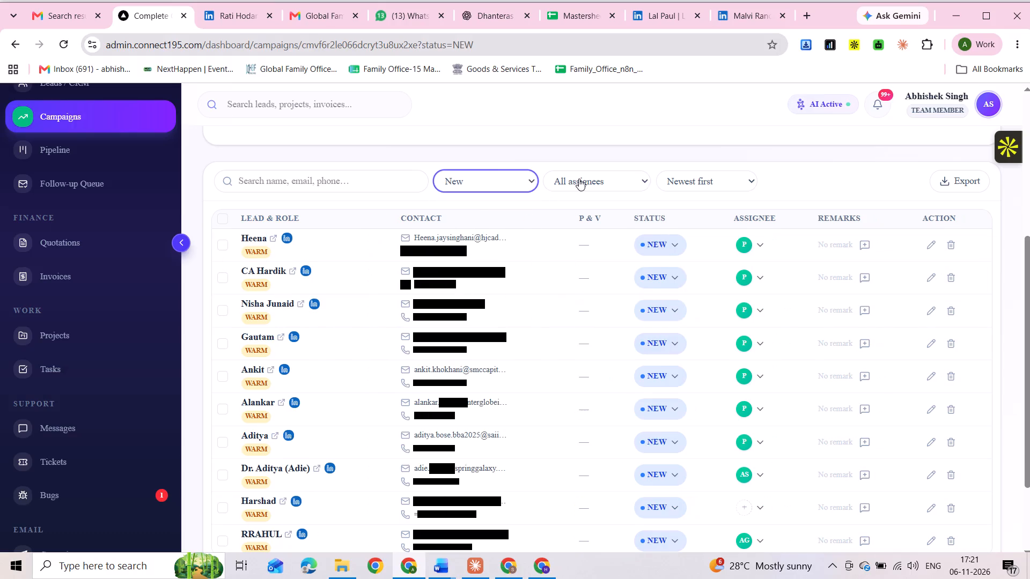
{"action": "double_click", "coordinate": [579, 179]}
{"action": "left_click", "coordinate": [577, 186]}
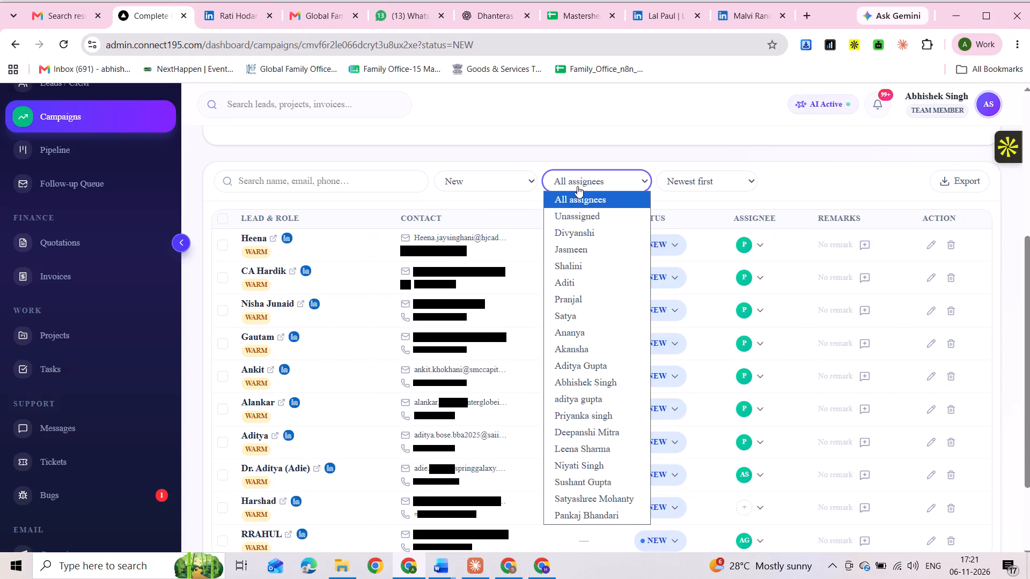
{"action": "left_click", "coordinate": [578, 212]}
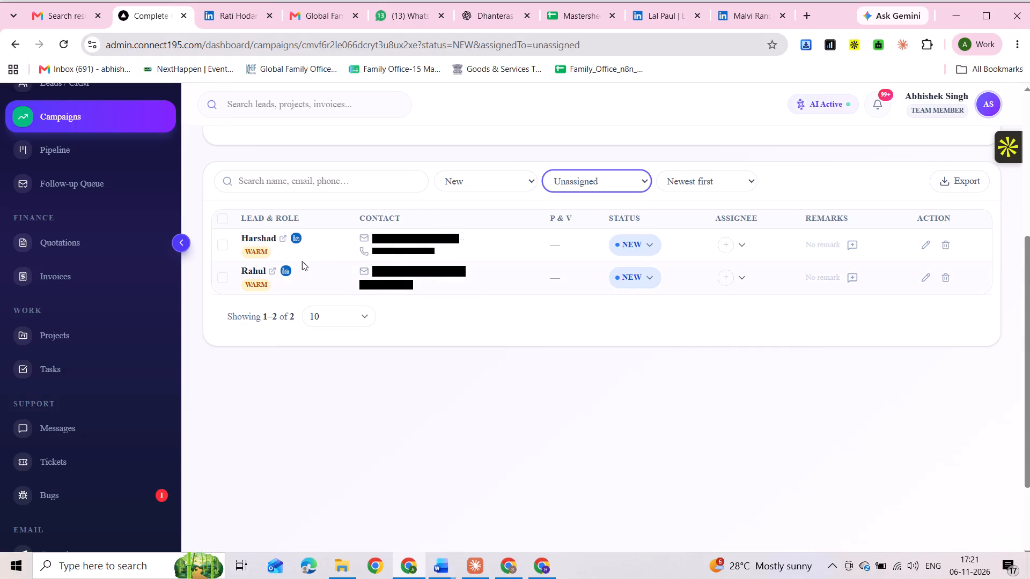
Open Harshad's lead record, copy the LinkedIn profile address from its custom fields, and go back to the lead list.
{"action": "double_click", "coordinate": [257, 235]}
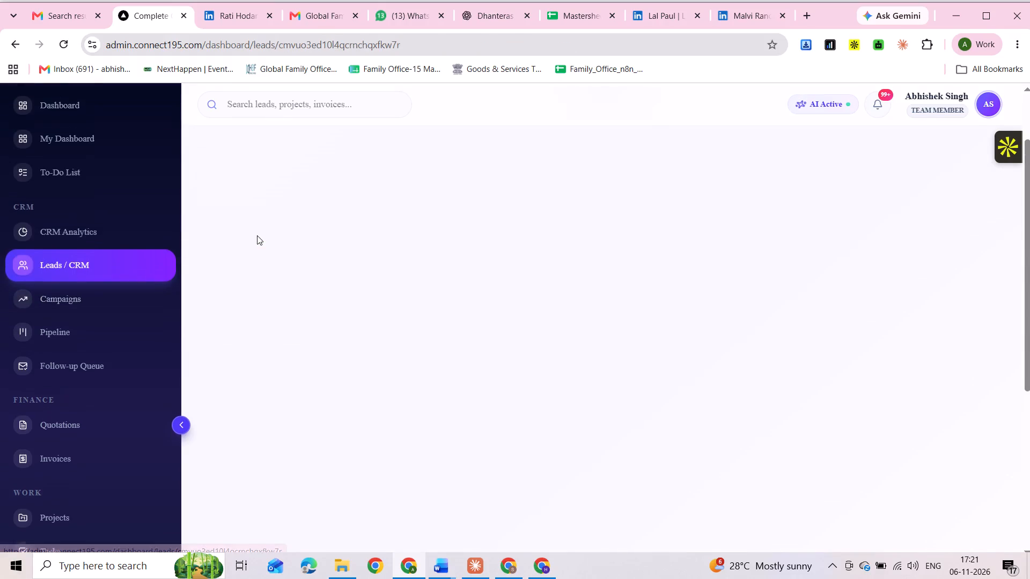
{"action": "scroll", "coordinate": [369, 284], "scroll_direction": "down", "scroll_amount": 2}
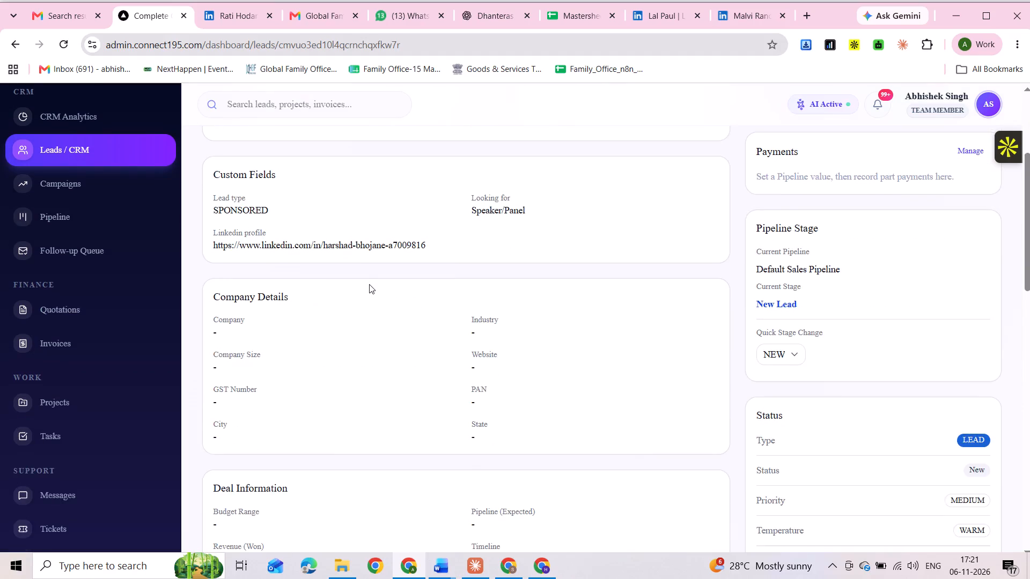
{"action": "scroll", "coordinate": [369, 284], "scroll_direction": "up", "scroll_amount": 3}
{"action": "scroll", "coordinate": [369, 284], "scroll_direction": "down", "scroll_amount": 3}
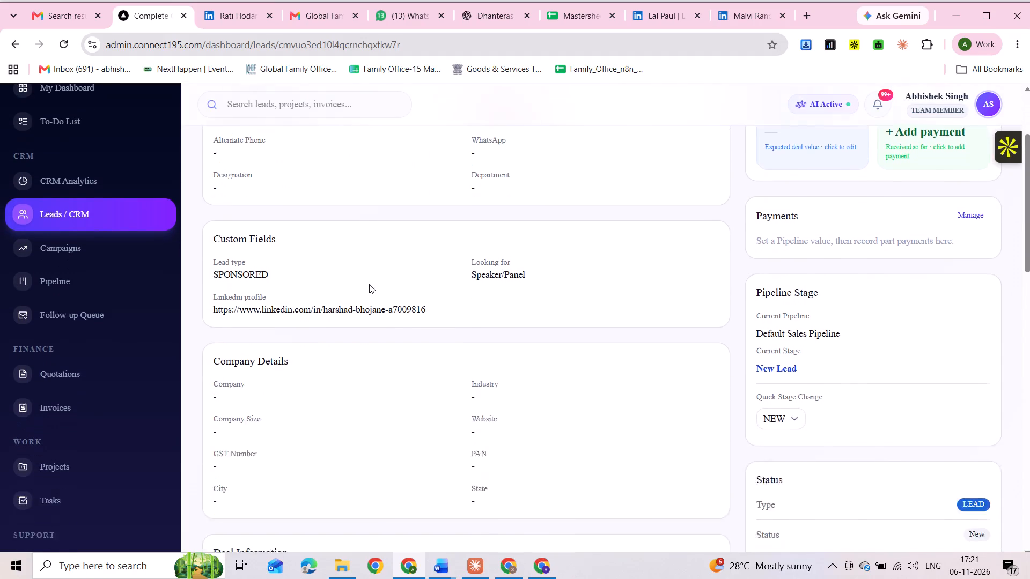
{"action": "left_click_drag", "start_coordinate": [434, 242], "coordinate": [223, 251]}
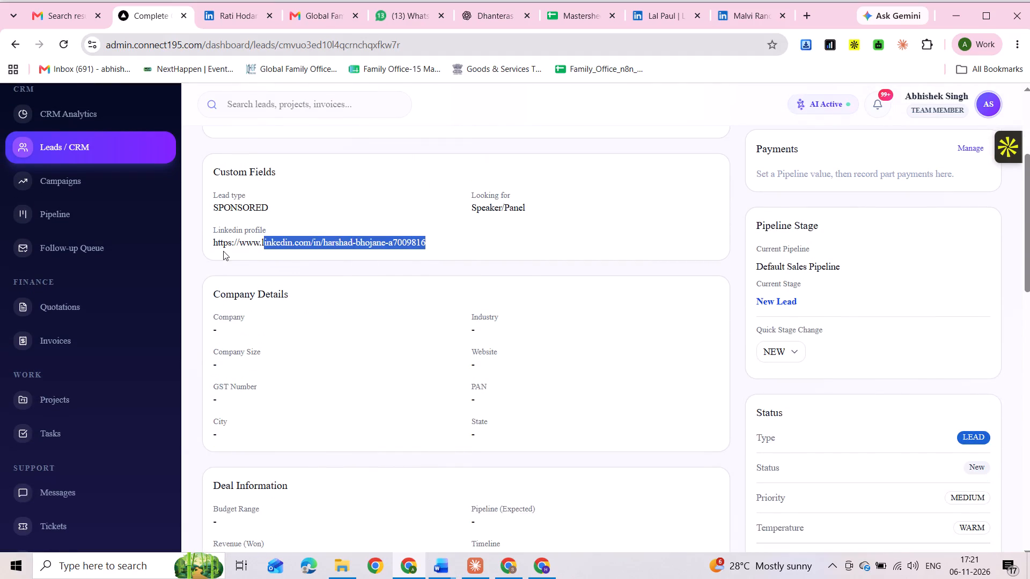
{"action": "left_click_drag", "start_coordinate": [223, 251], "coordinate": [203, 252]}
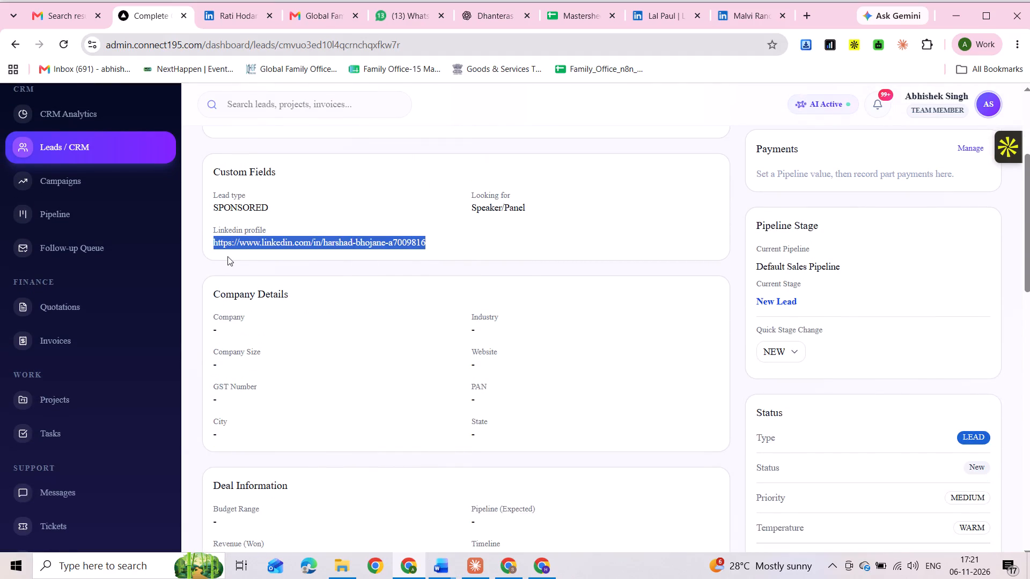
{"action": "key", "text": "ctrl+c"}
{"action": "key", "text": "ctrl+c"}
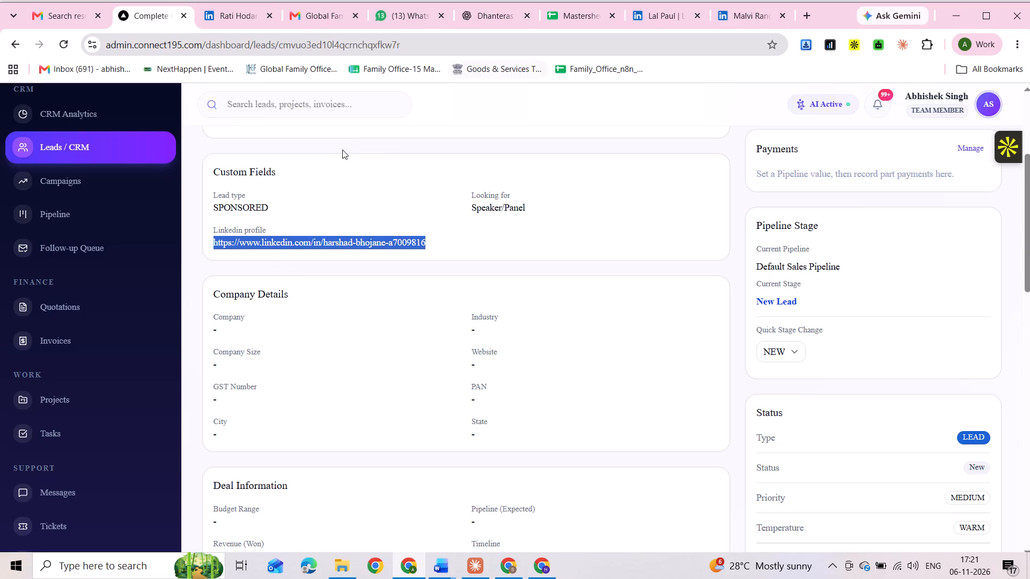
{"action": "scroll", "coordinate": [199, 196], "scroll_direction": "up", "scroll_amount": 8}
{"action": "left_click", "coordinate": [222, 163]}
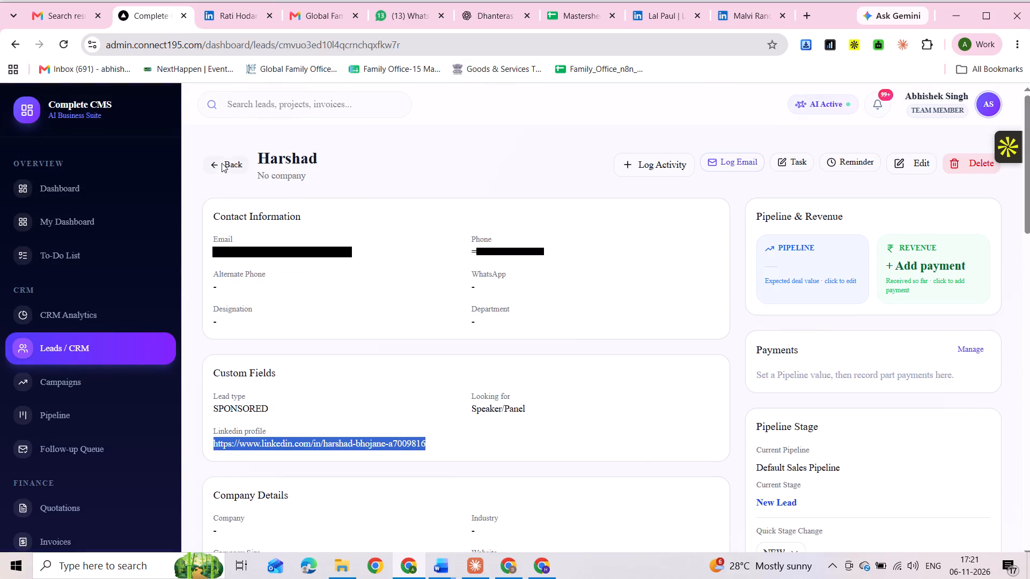
{"action": "left_click", "coordinate": [291, 236]}
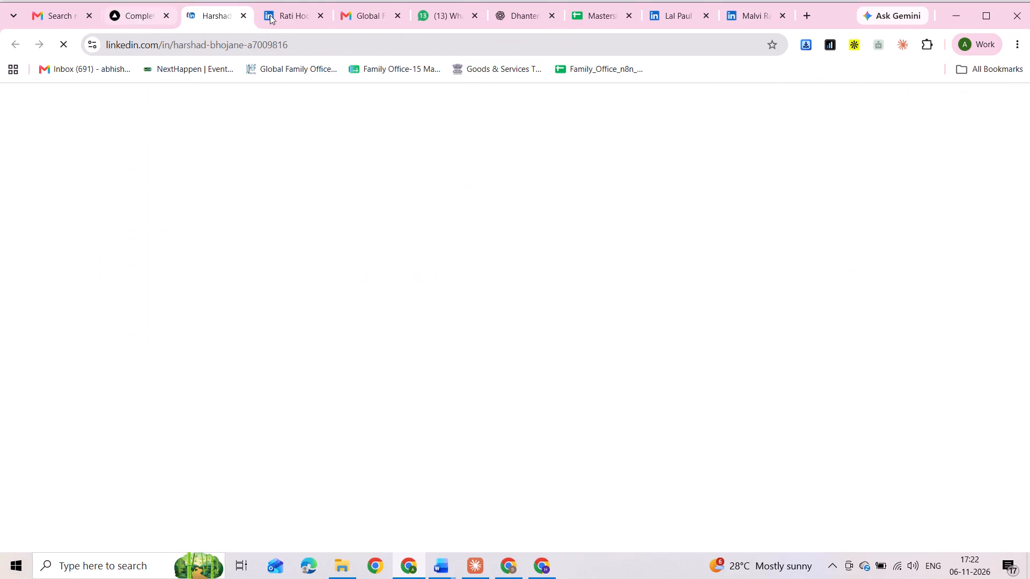
{"action": "left_click", "coordinate": [321, 16]}
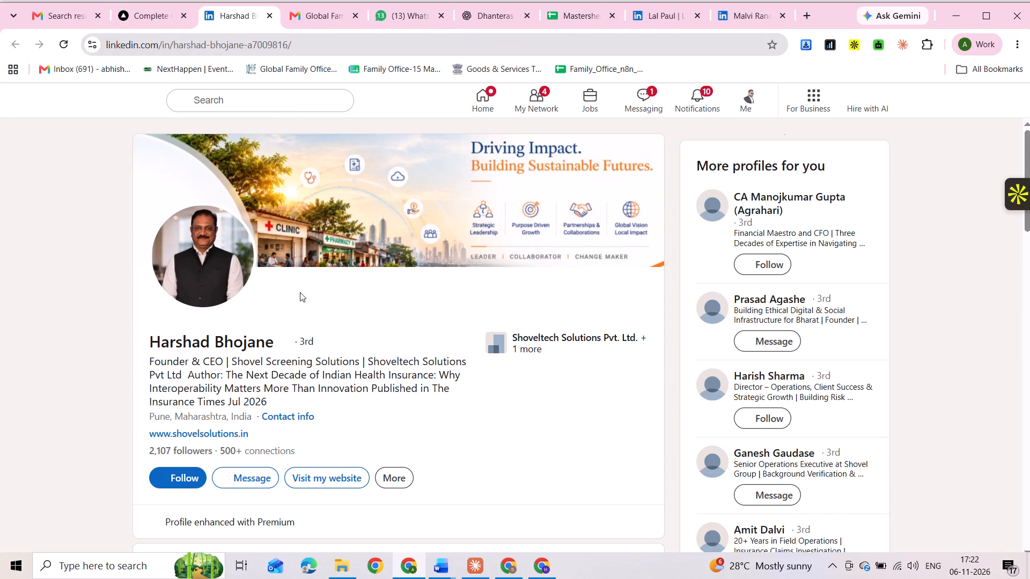
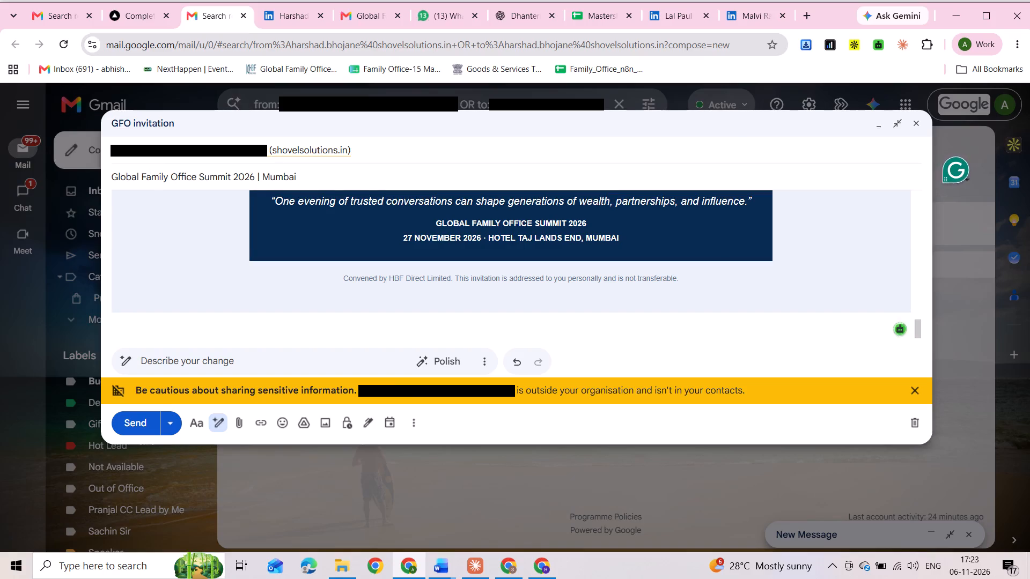
Switch to the CRM campaign's lead list and set Harshad's status to Proposal Sent.
{"action": "double_click", "coordinate": [136, 5]}
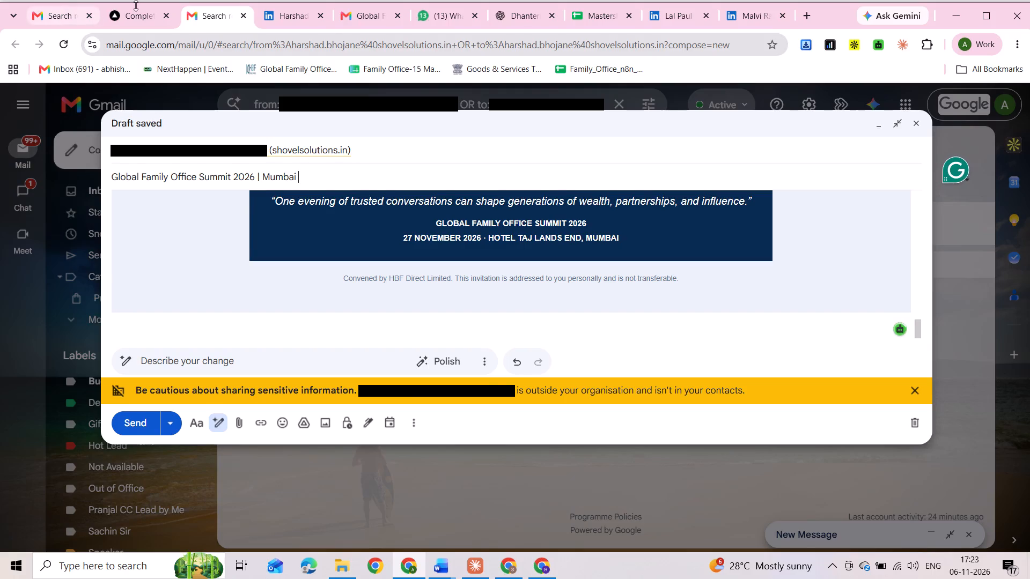
{"action": "left_click", "coordinate": [139, 13]}
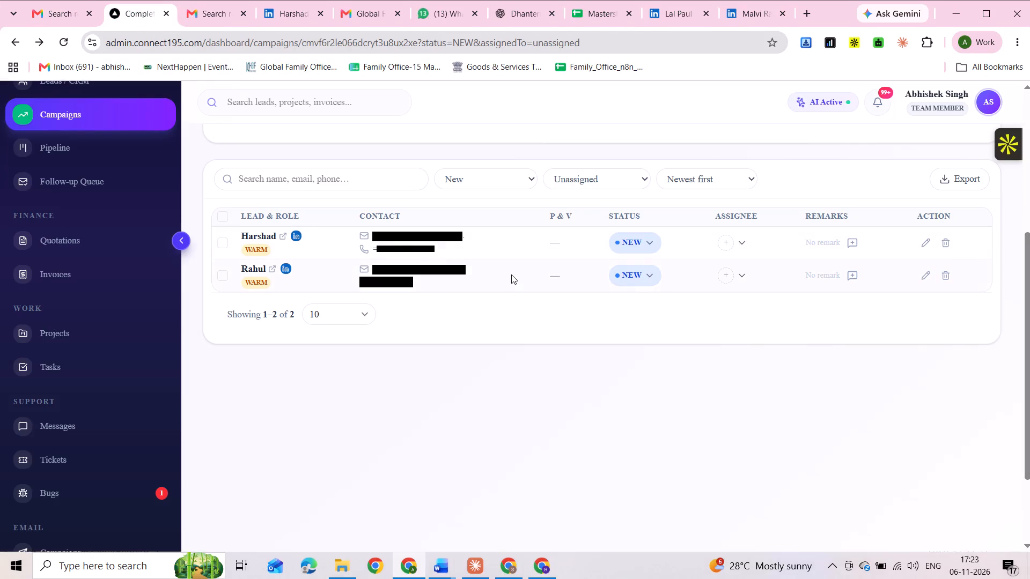
{"action": "left_click", "coordinate": [642, 239]}
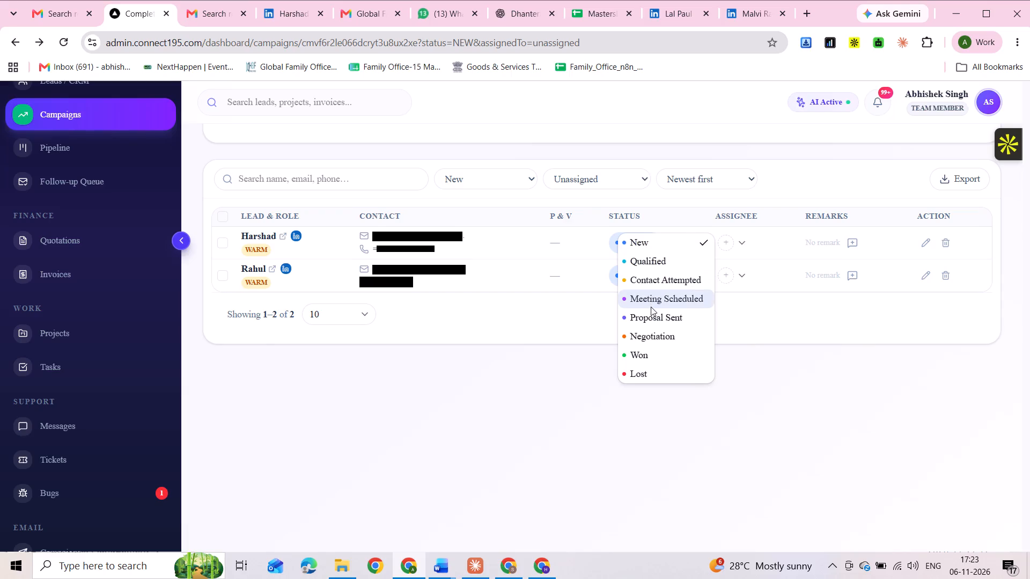
{"action": "left_click", "coordinate": [650, 321]}
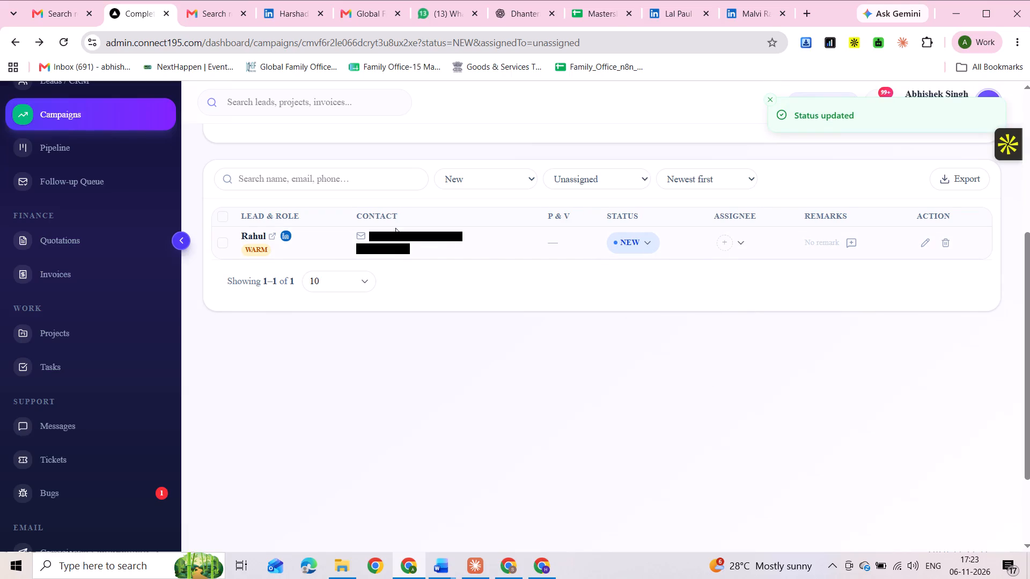
Filter the unassigned campaign leads by Proposal Sent status and open Harshad's lead record.
{"action": "left_click", "coordinate": [492, 177]}
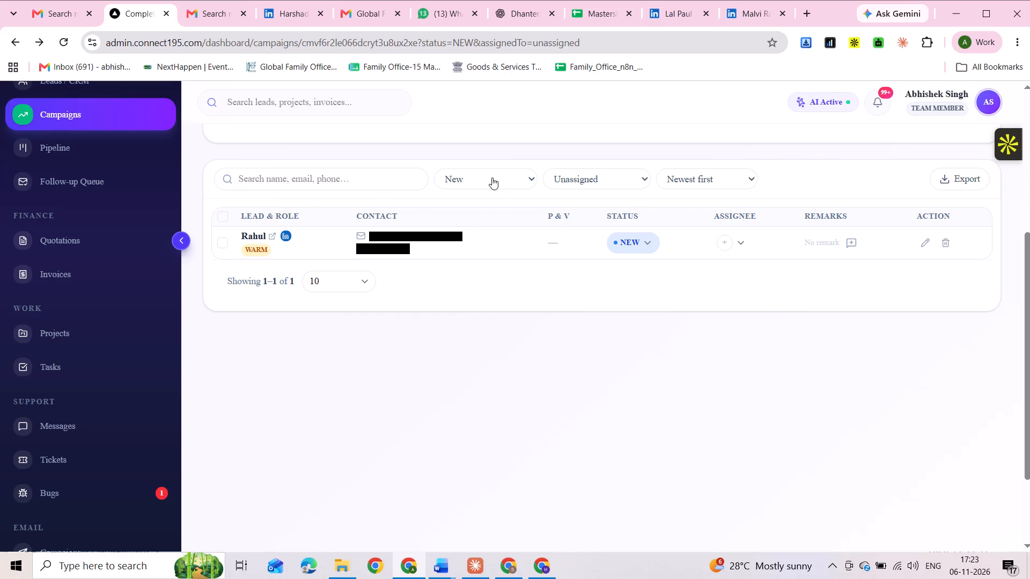
{"action": "left_click", "coordinate": [465, 284]}
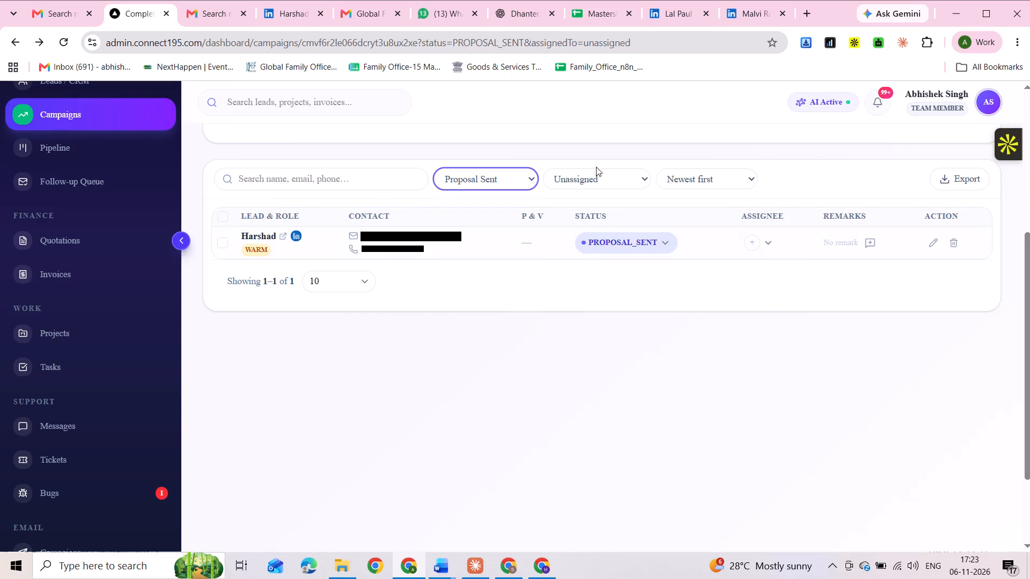
{"action": "double_click", "coordinate": [589, 173]}
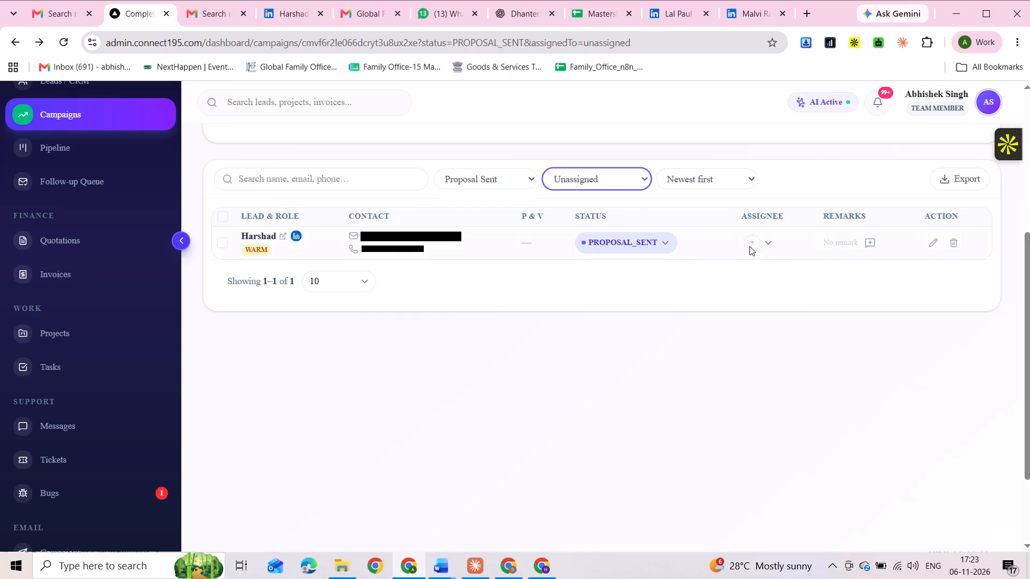
{"action": "left_click", "coordinate": [257, 232]}
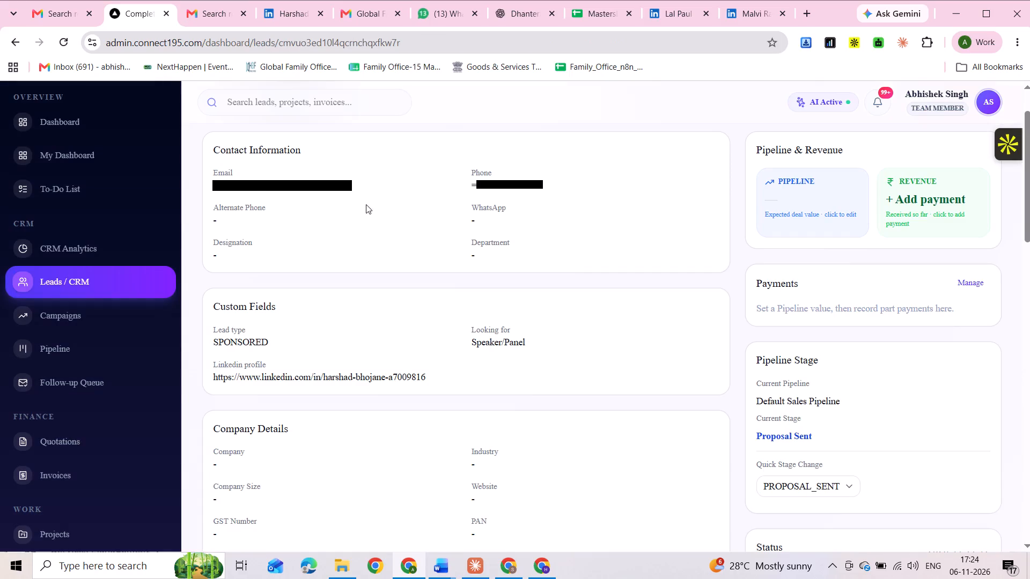
{"action": "left_click", "coordinate": [54, 11]}
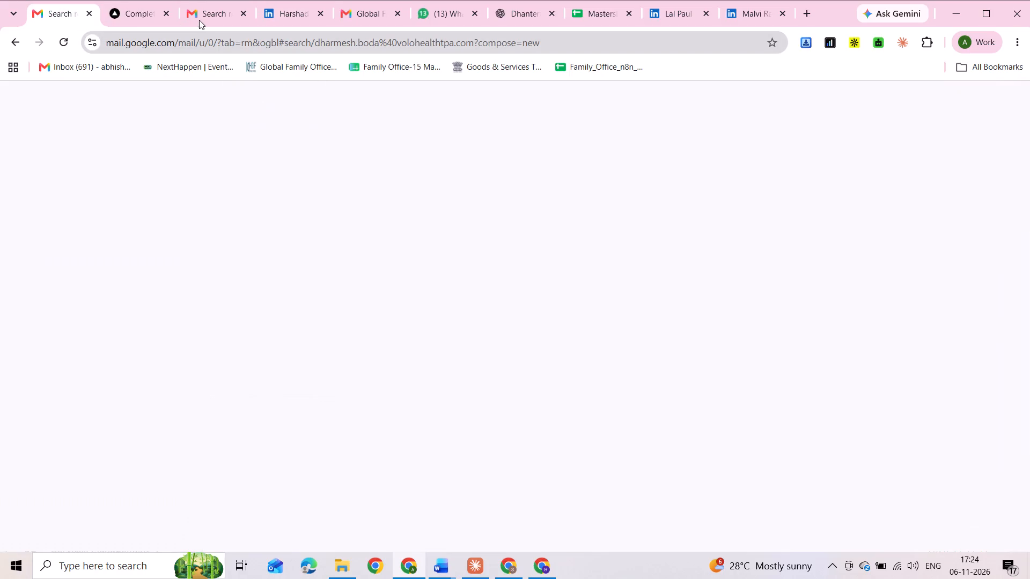
{"action": "left_click", "coordinate": [208, 21]}
{"action": "scroll", "coordinate": [257, 254], "scroll_direction": "up", "scroll_amount": 4}
{"action": "scroll", "coordinate": [348, 259], "scroll_direction": "up", "scroll_amount": 2}
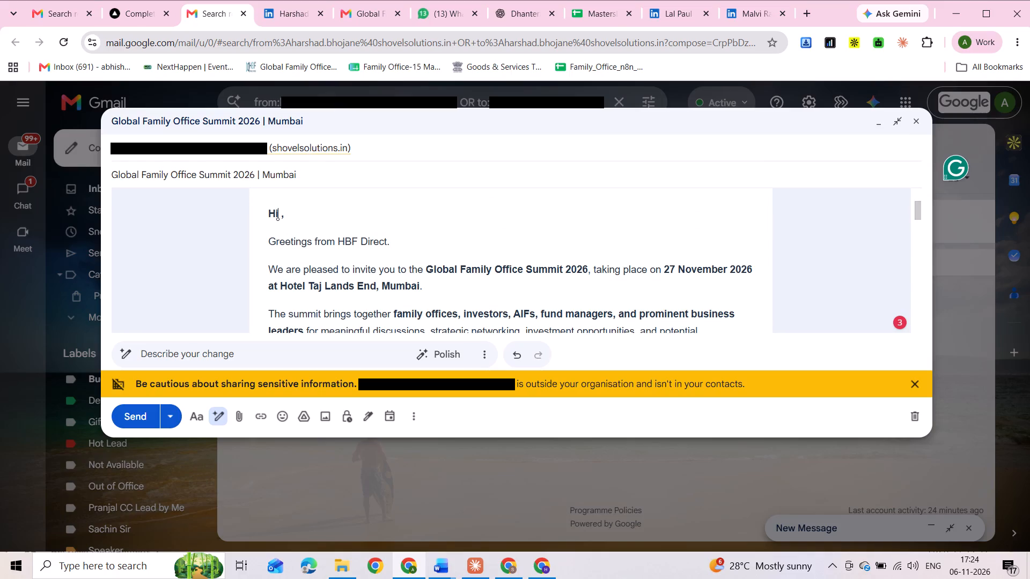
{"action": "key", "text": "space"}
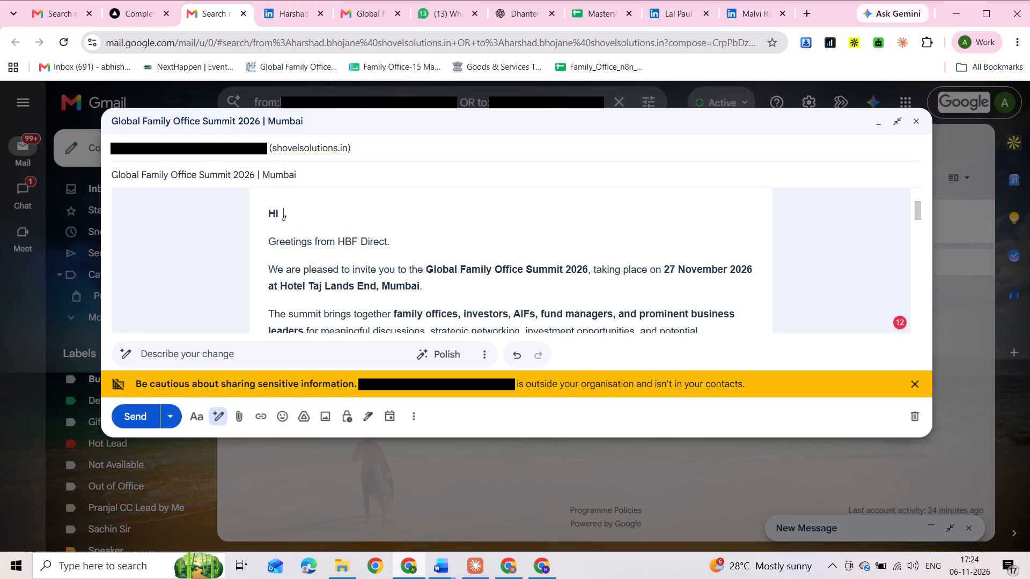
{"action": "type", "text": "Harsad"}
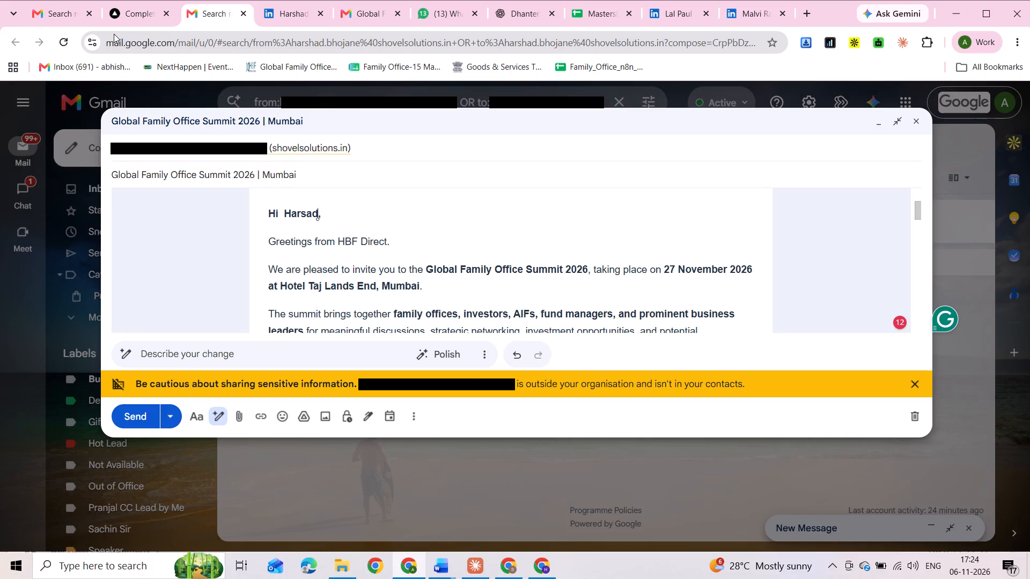
Go back to Harshad's lead record in the CRM to view its details.
{"action": "left_click", "coordinate": [132, 11]}
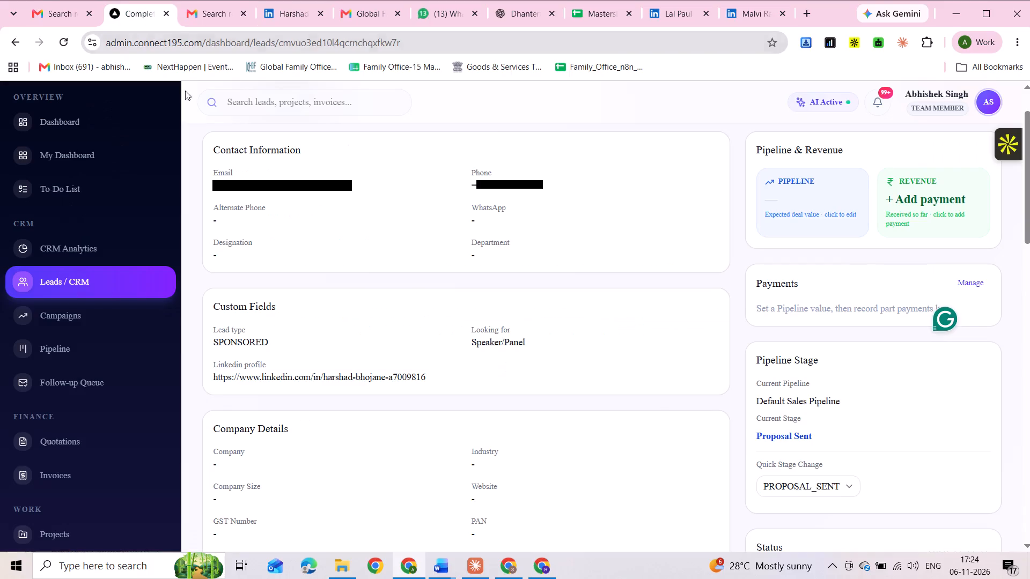
{"action": "left_click", "coordinate": [71, 11]}
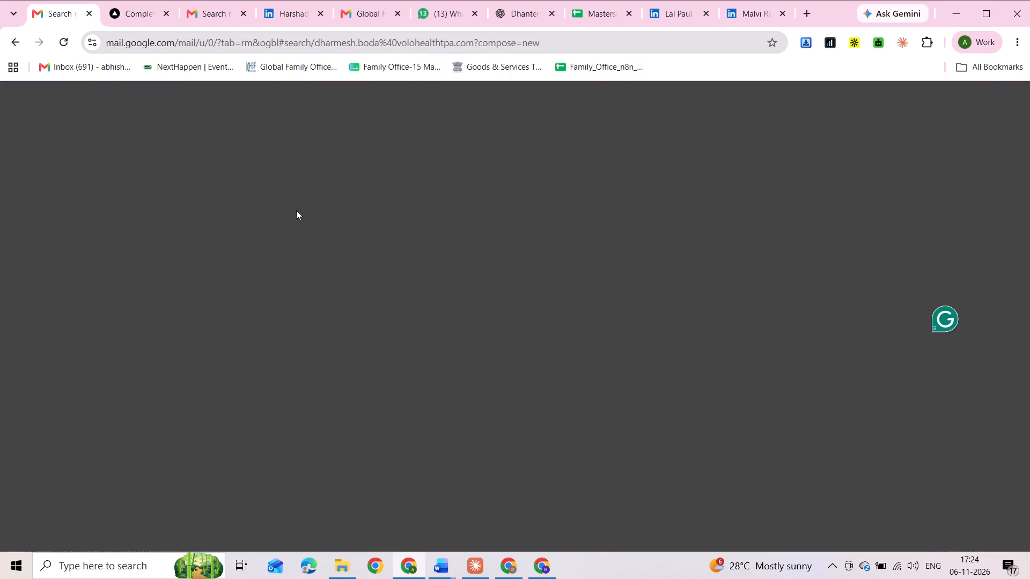
{"action": "left_click", "coordinate": [129, 18]}
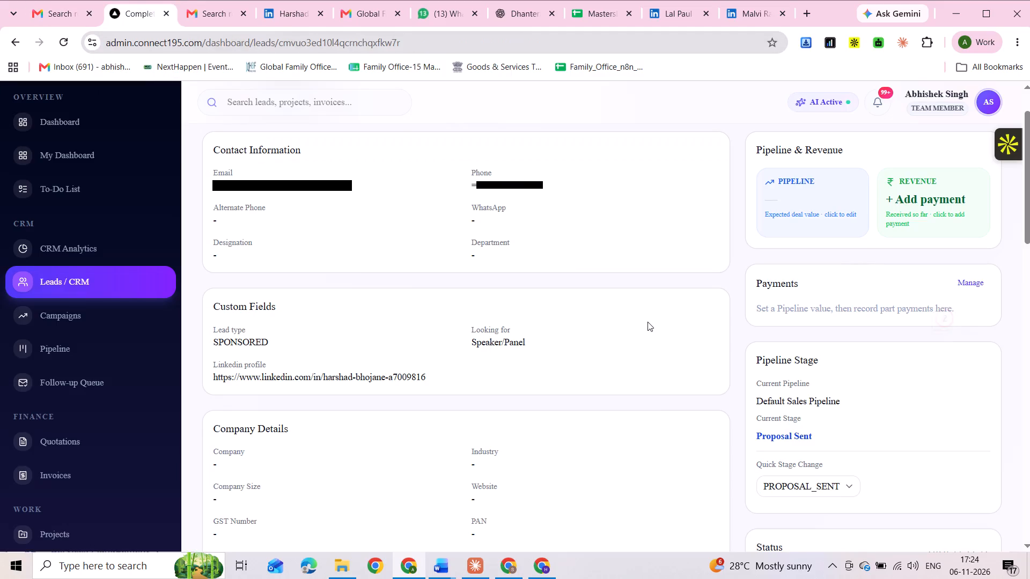